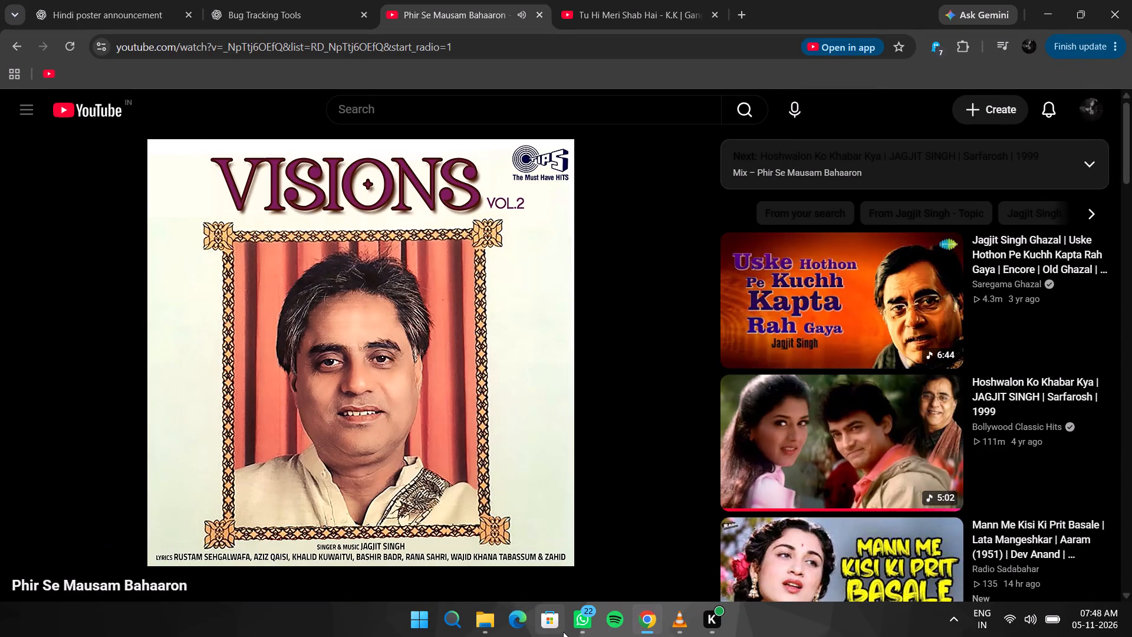
# Search the computer for Canva and launch the Canva app.
pyautogui.click(454, 632)
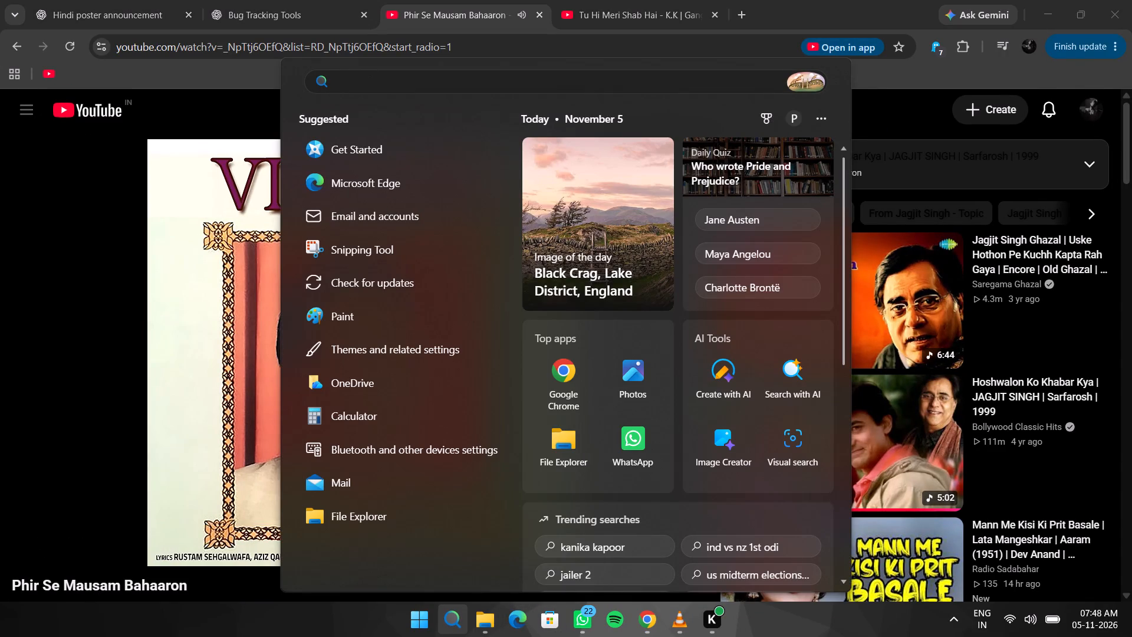
pyautogui.click(363, 80)
pyautogui.press('c')
pyautogui.write('an')
pyautogui.press('c')
pyautogui.press('BackSpace')
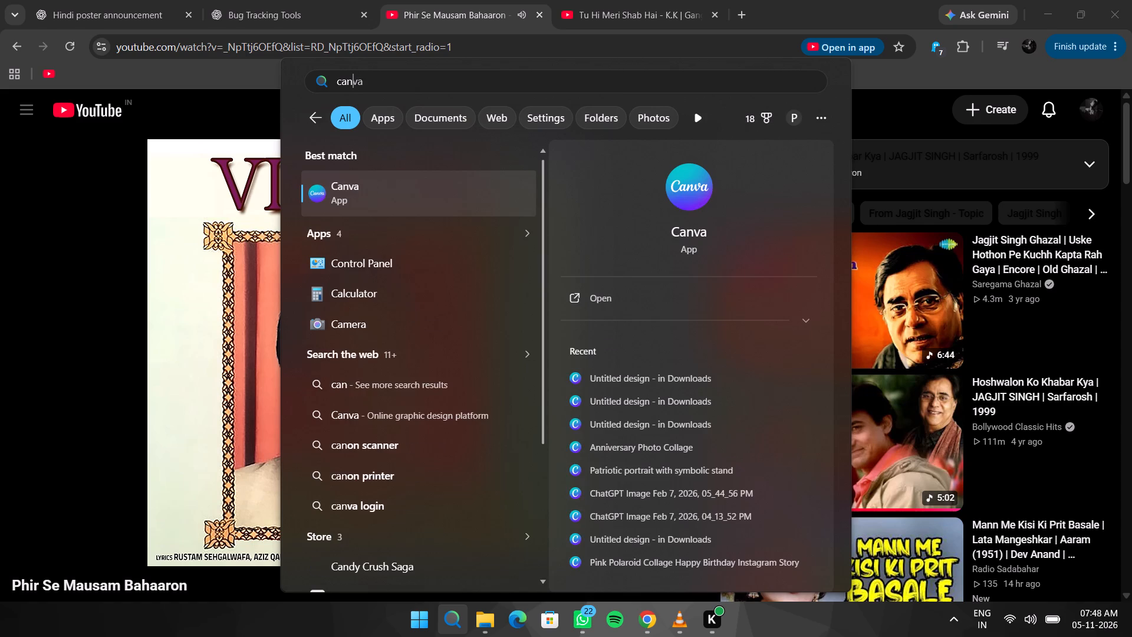
pyautogui.click(413, 190)
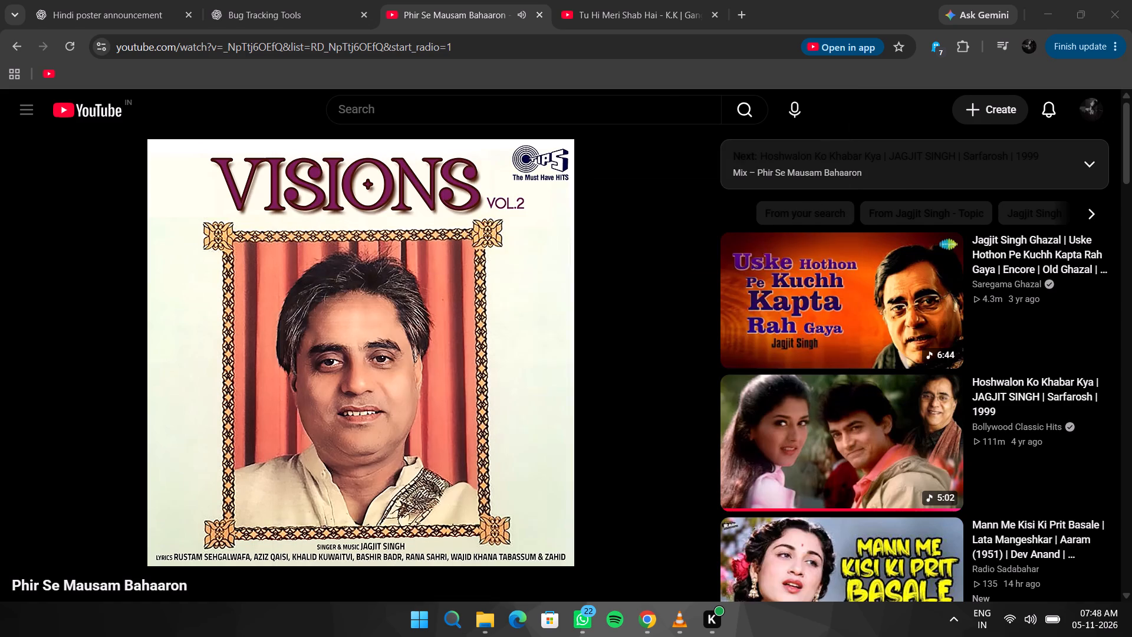
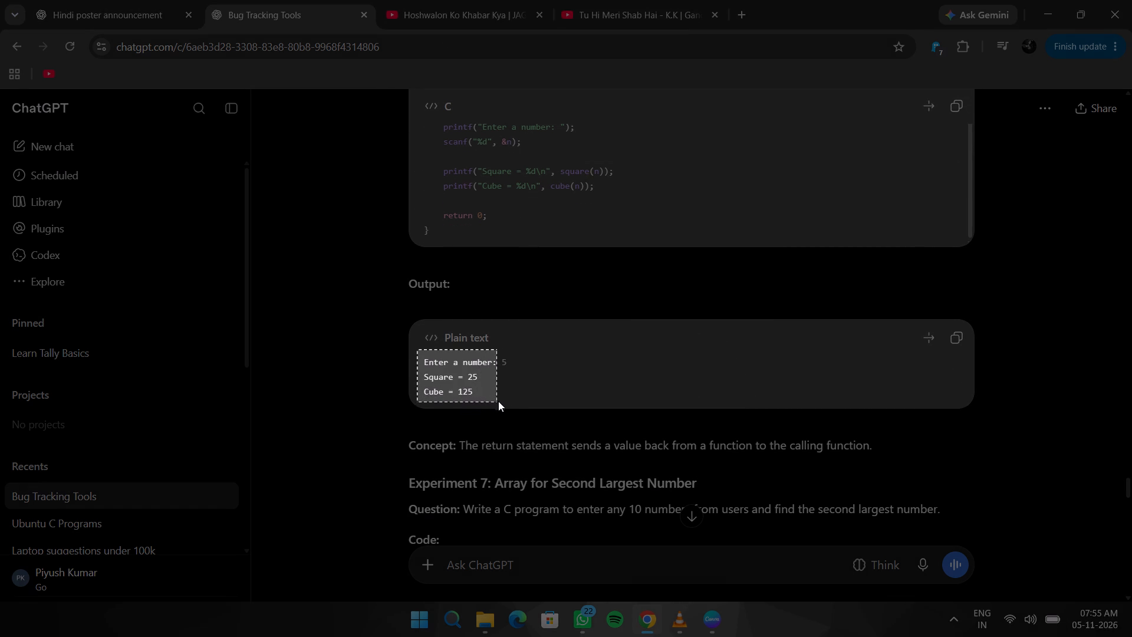
pyautogui.moveTo(498, 401); pyautogui.dragTo(511, 402)
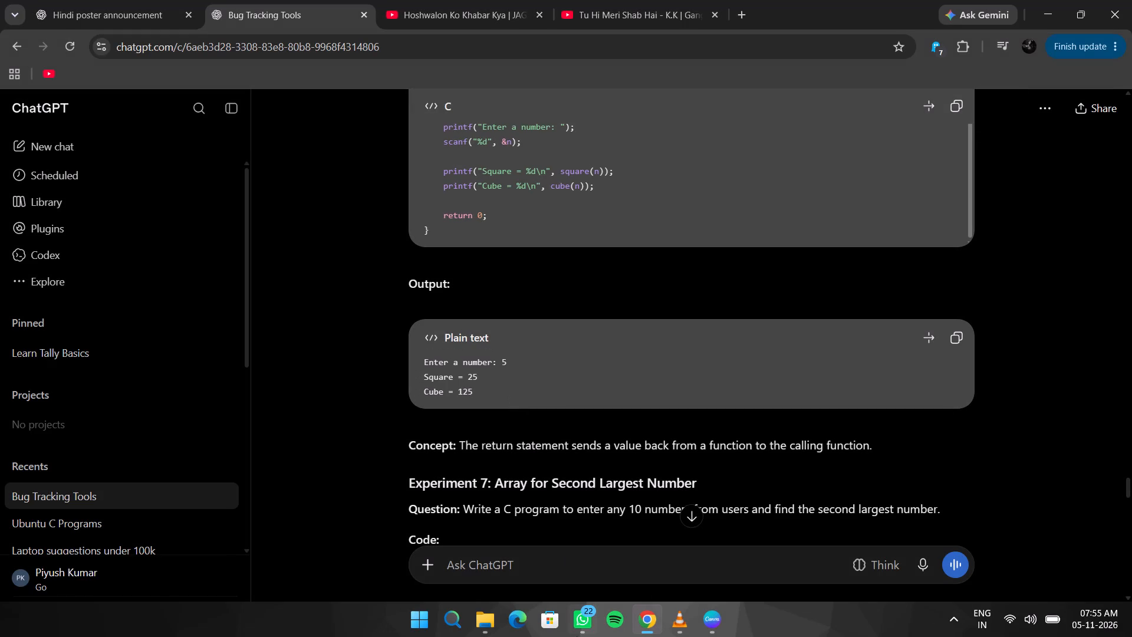
# Paste the square-and-cube output snip into the A4 design in Canva and shrink it to fit the page's empty left strip.
pyautogui.click(709, 621)
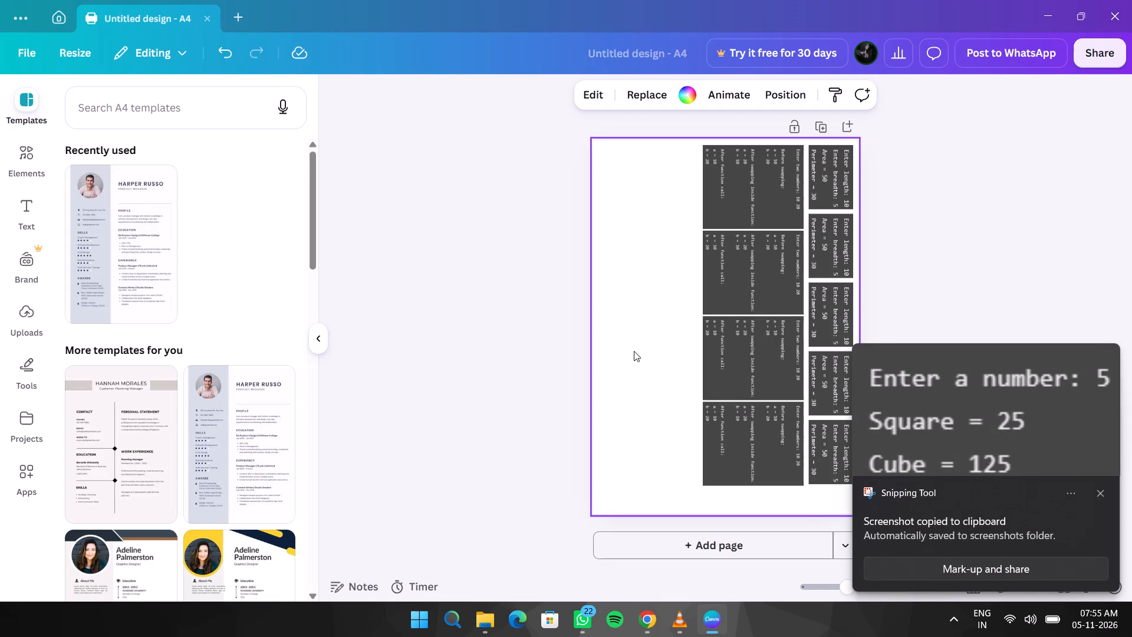
pyautogui.click(635, 275)
pyautogui.hotkey('ctrl', 'v')
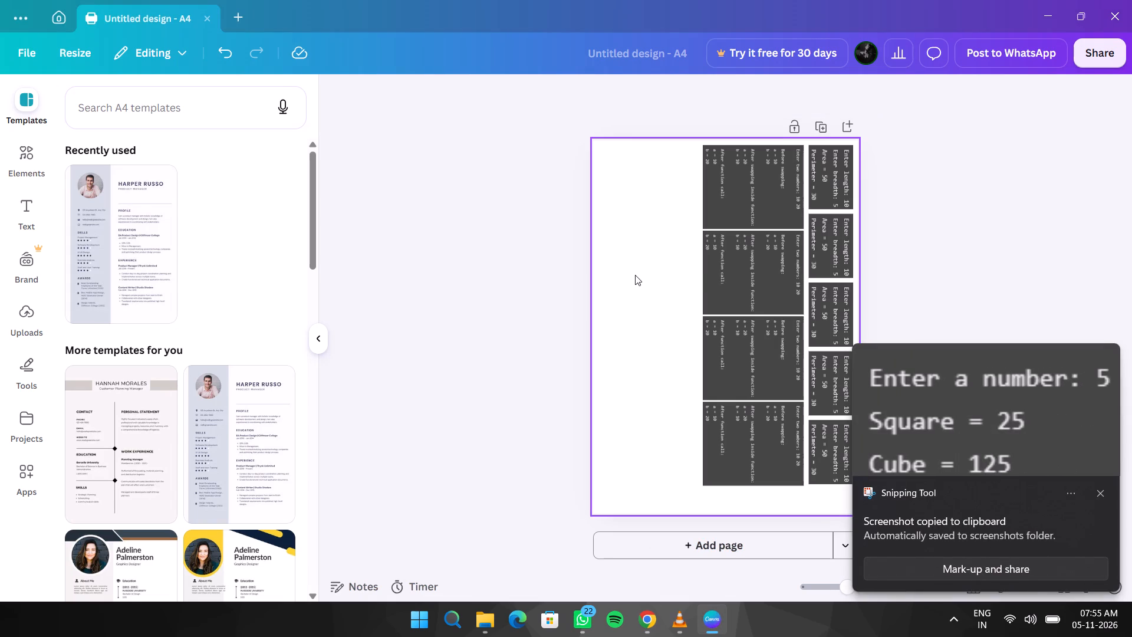
pyautogui.moveTo(696, 314); pyautogui.dragTo(643, 257)
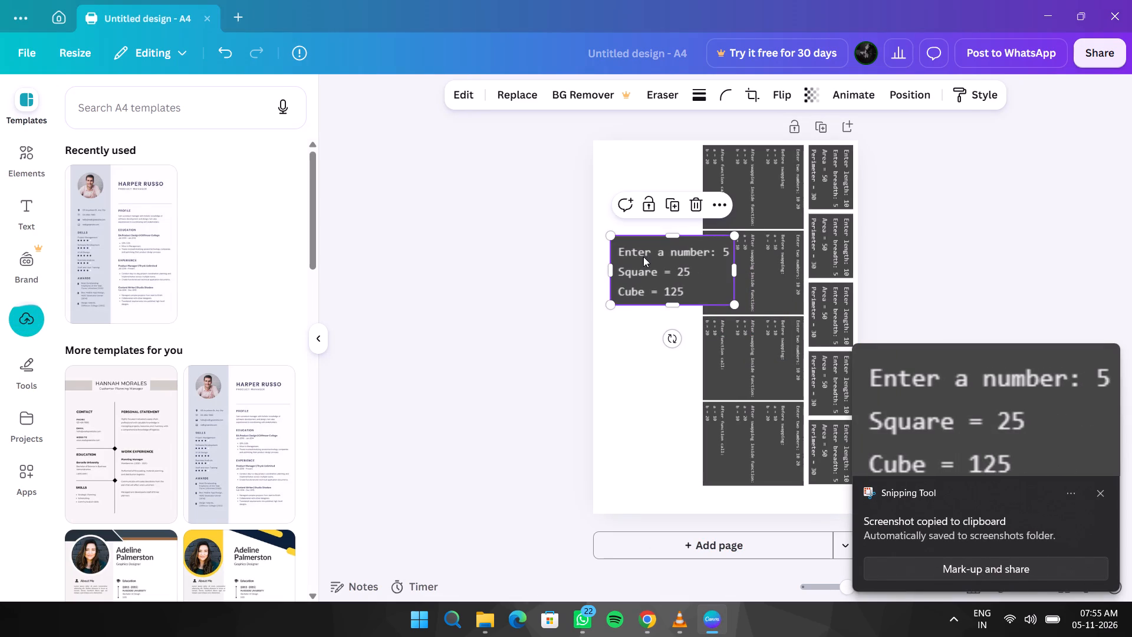
pyautogui.moveTo(733, 307); pyautogui.dragTo(675, 301)
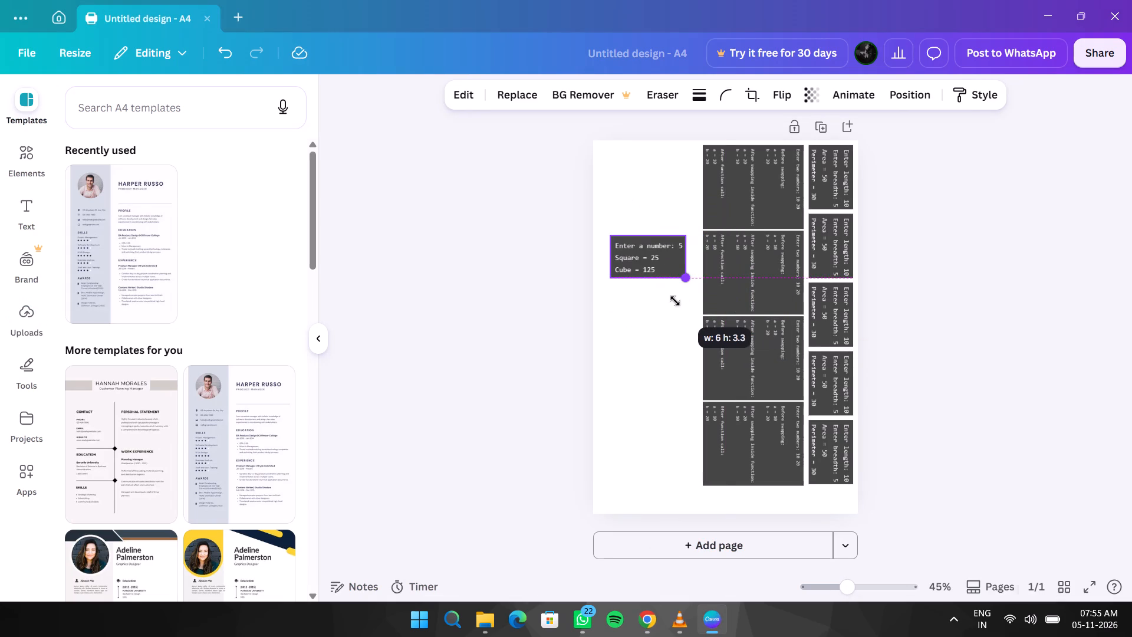
pyautogui.moveTo(675, 301); pyautogui.dragTo(684, 302)
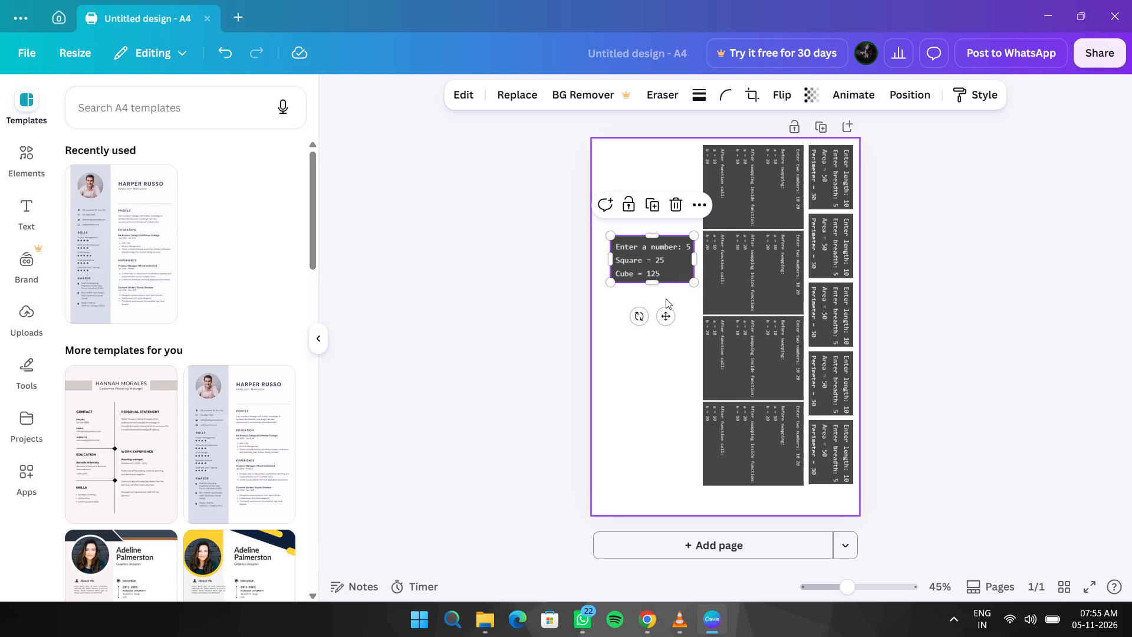
# Rotate the square-and-cube image 90° clockwise and place it at the page top, directly left of the first swapping output.
pyautogui.moveTo(639, 316); pyautogui.dragTo(542, 246)
pyautogui.moveTo(651, 266); pyautogui.dragTo(673, 218)
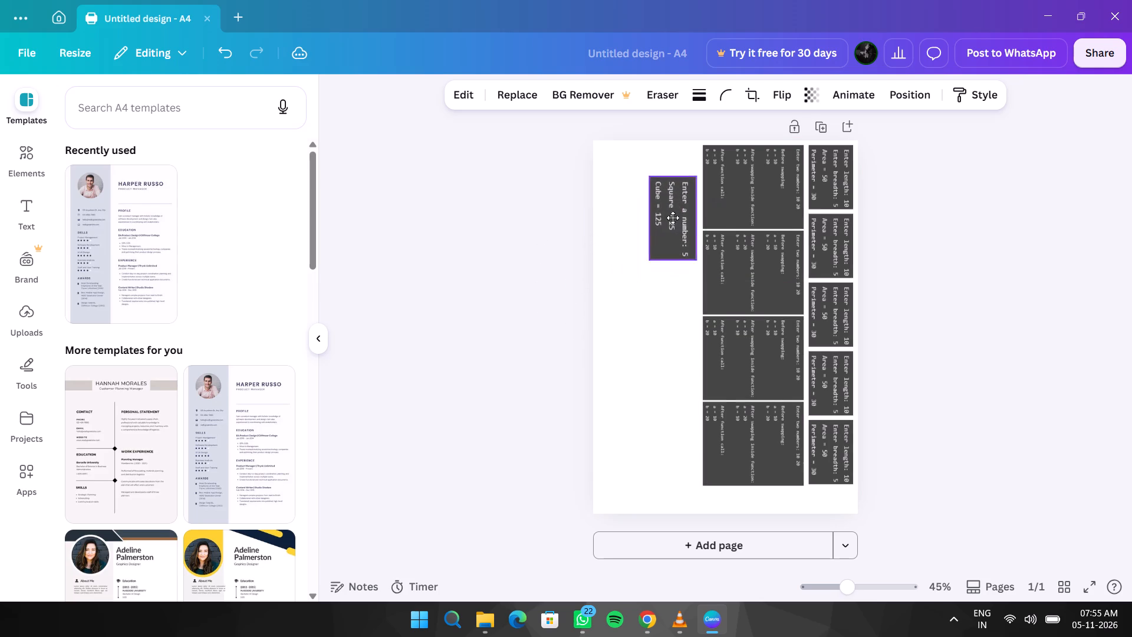
pyautogui.moveTo(673, 218); pyautogui.dragTo(671, 196)
pyautogui.click(671, 196)
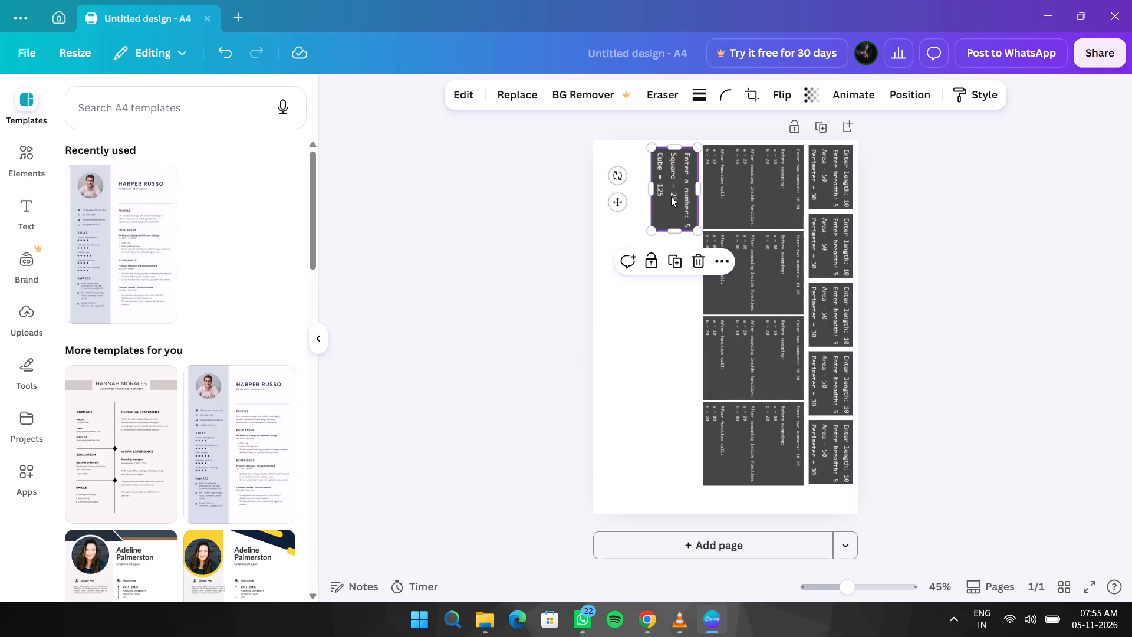
# Duplicate the square-and-cube image into an evenly spaced column of four beside the swapping outputs.
pyautogui.keyDown('ctrl'); pyautogui.click(671, 196); pyautogui.keyUp('ctrl')
pyautogui.hotkey('ctrl', 'd')
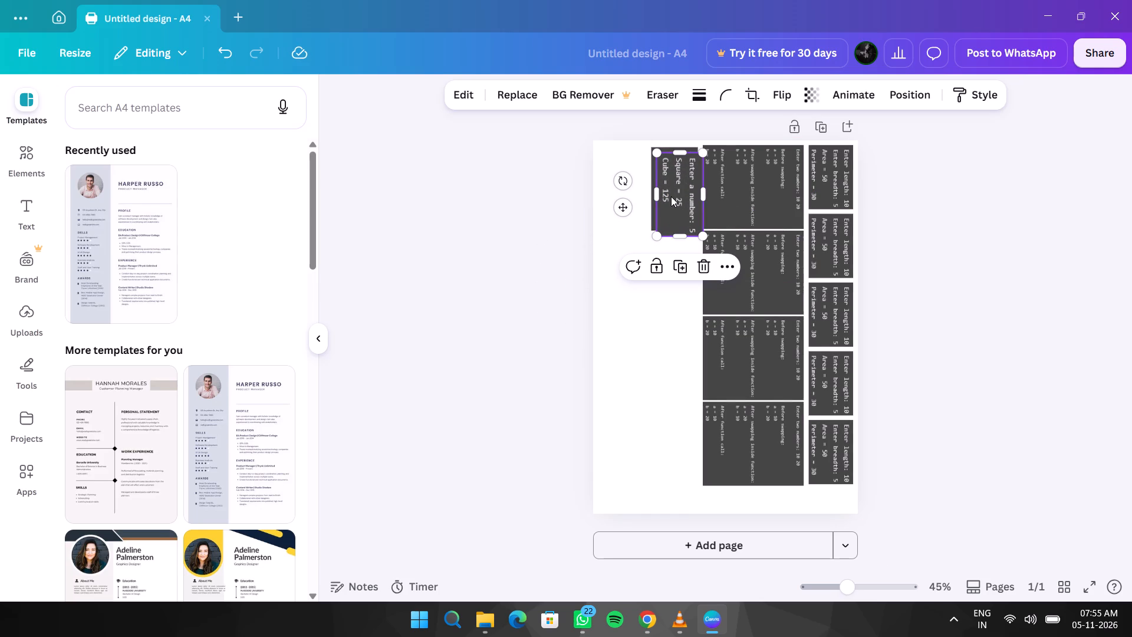
pyautogui.click(671, 196)
pyautogui.moveTo(671, 196); pyautogui.dragTo(664, 275)
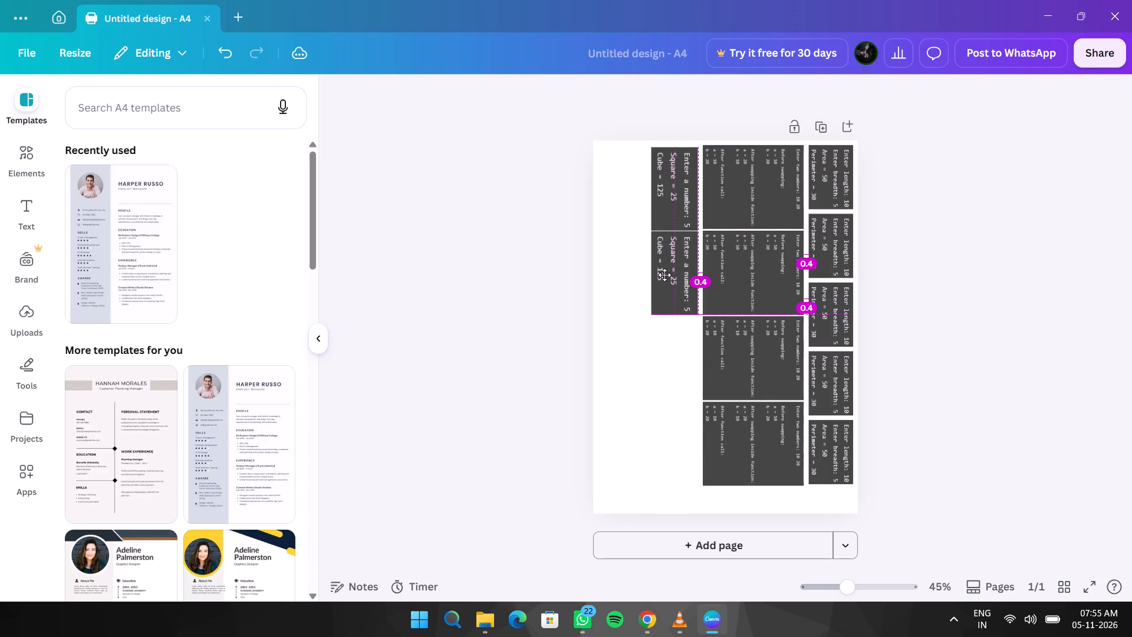
pyautogui.moveTo(664, 275); pyautogui.dragTo(667, 277)
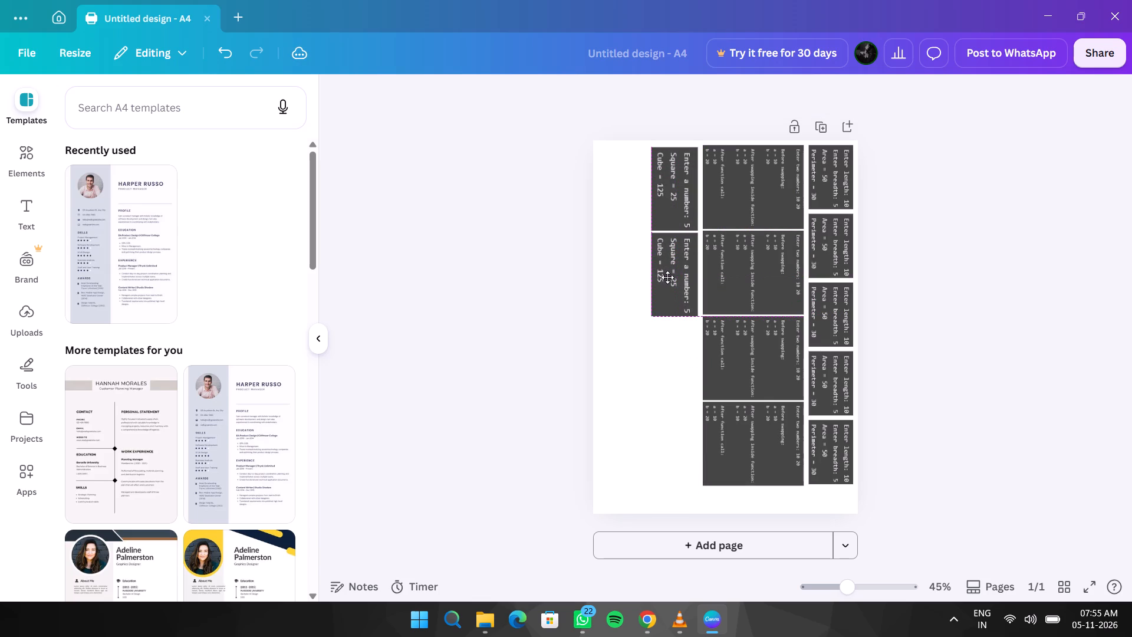
pyautogui.moveTo(667, 277); pyautogui.dragTo(666, 277)
pyautogui.click(666, 277)
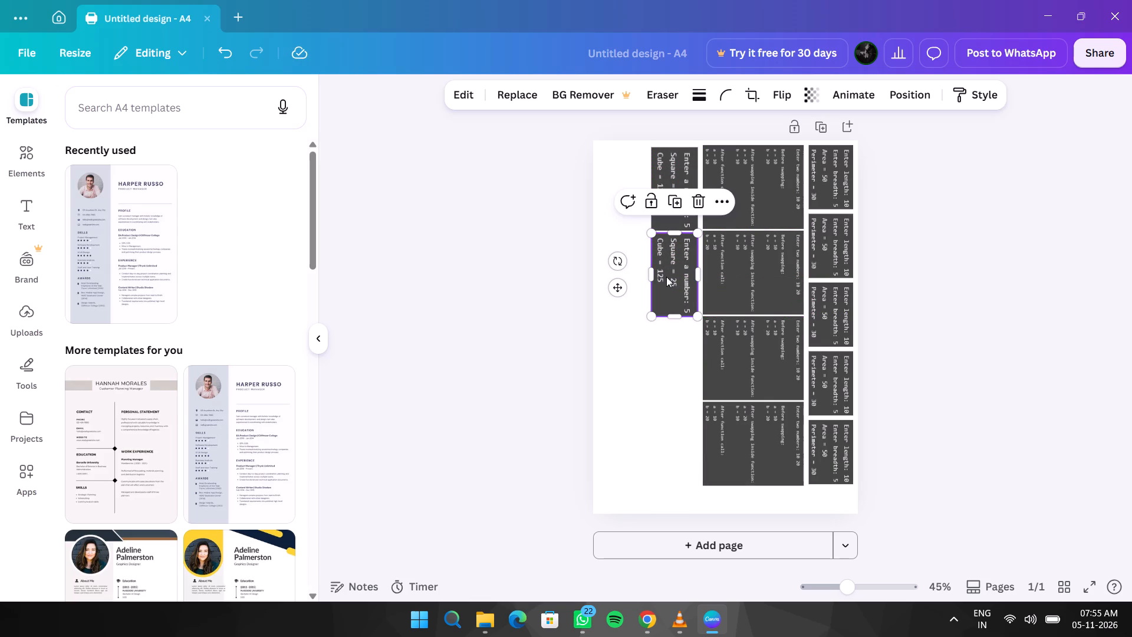
pyautogui.click(666, 277)
pyautogui.click(666, 277)
pyautogui.hotkey('ctrl', 'd')
pyautogui.hotkey('ctrl', 'd')
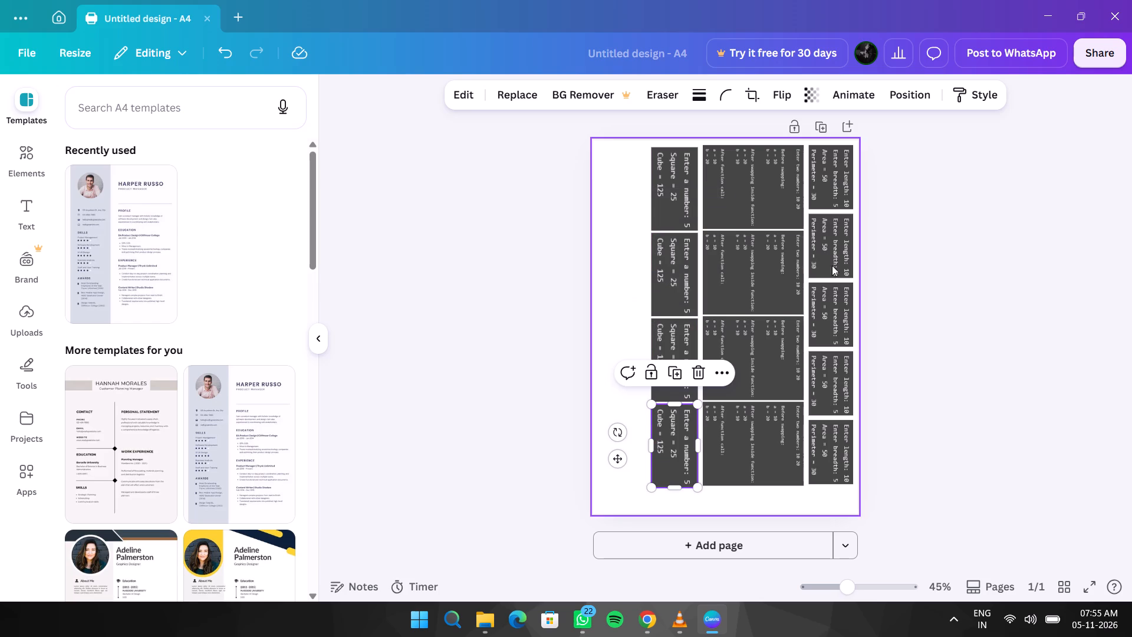
# Delete the four lower copies of the area-and-perimeter output, keeping only the topmost one.
pyautogui.click(838, 191)
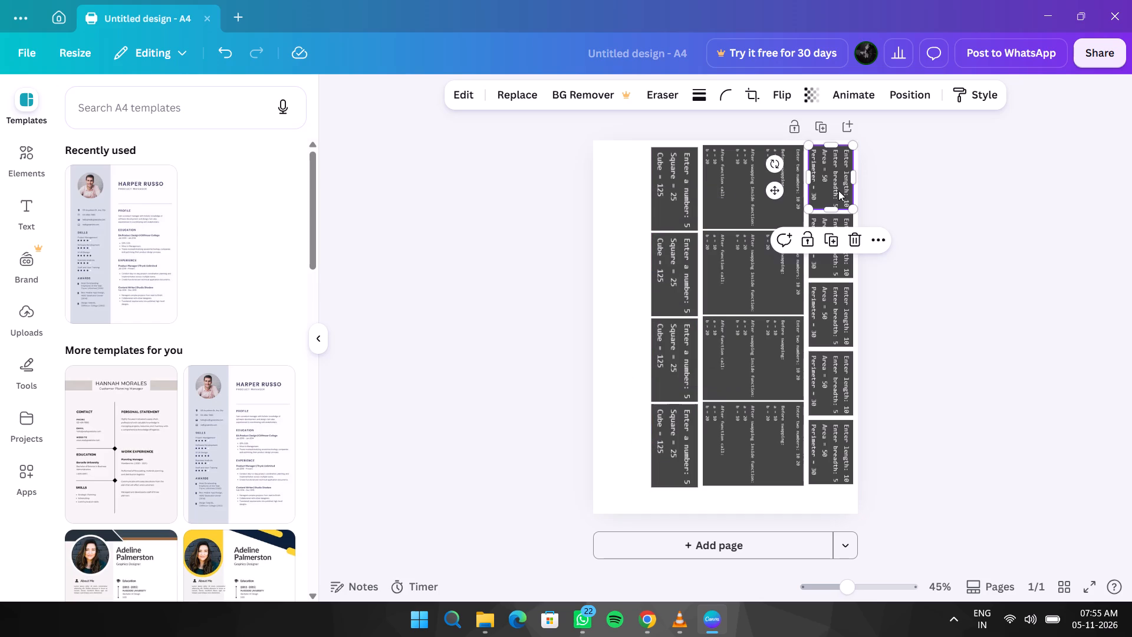
pyautogui.click(840, 438)
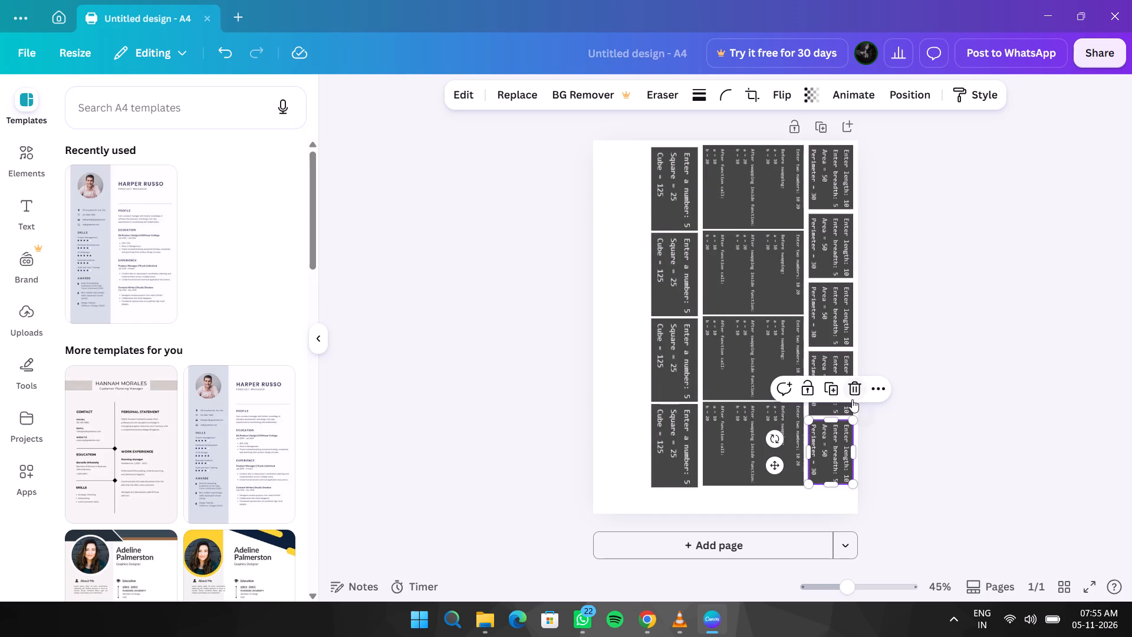
pyautogui.click(853, 389)
pyautogui.doubleClick(824, 376)
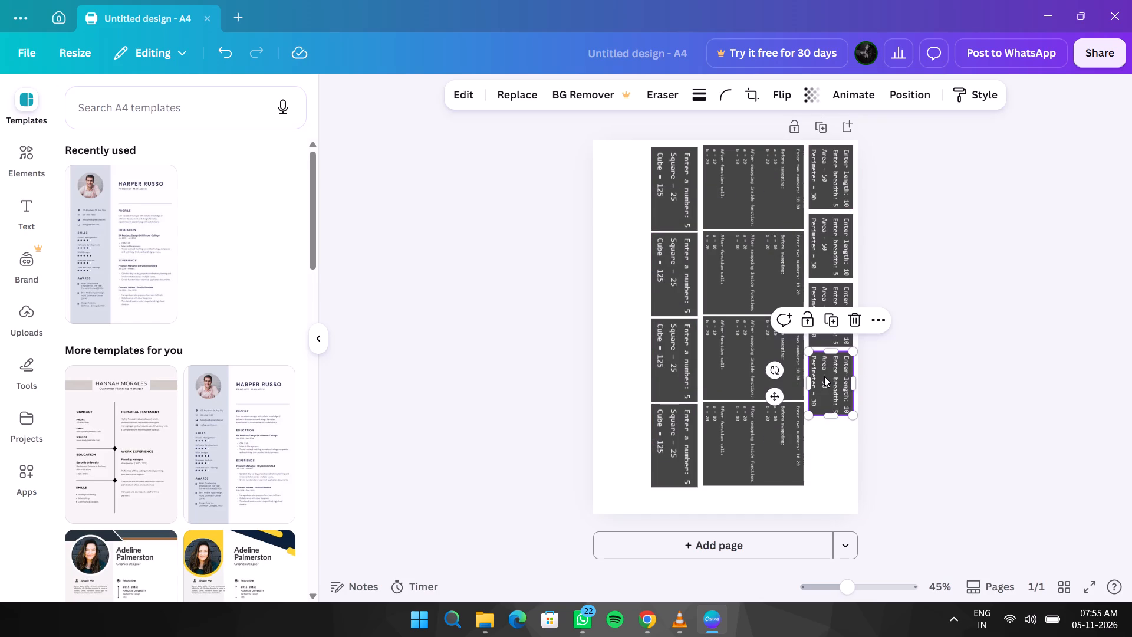
pyautogui.click(840, 359)
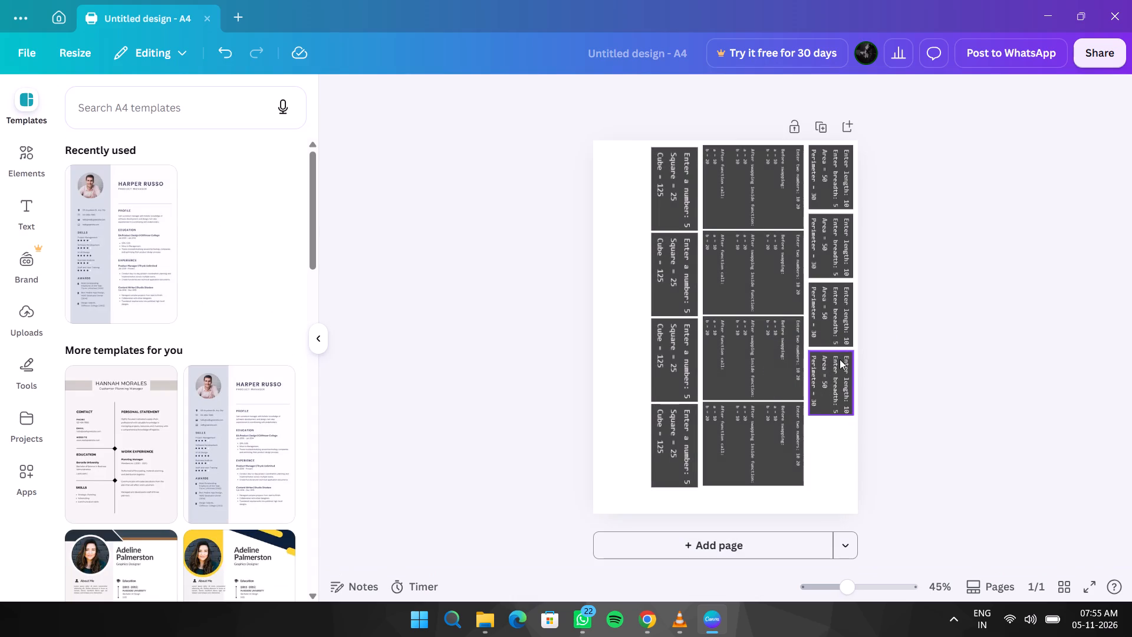
pyautogui.click(863, 320)
pyautogui.click(844, 310)
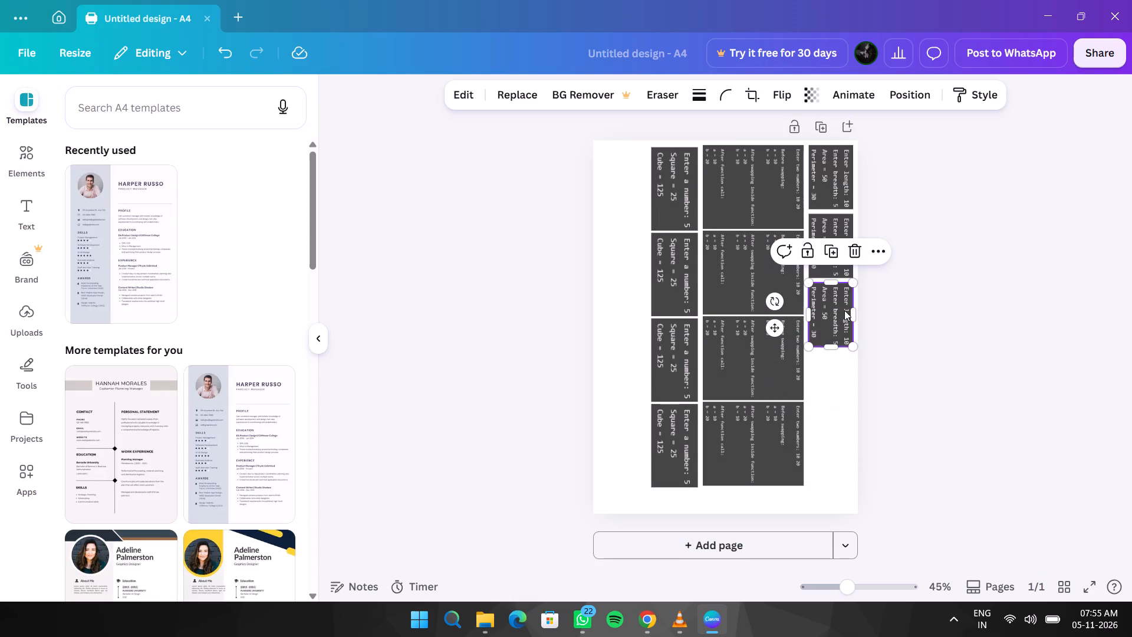
pyautogui.click(858, 253)
pyautogui.click(844, 234)
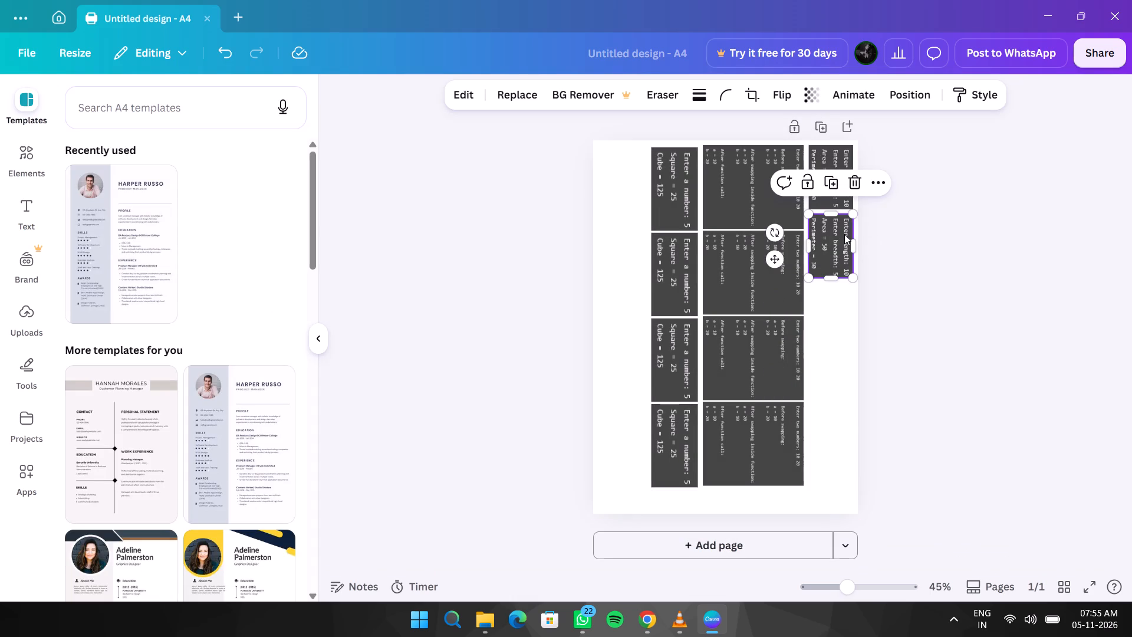
pyautogui.click(855, 186)
# Enlarge the remaining area-and-perimeter image slightly and fit it between the swapping column and the page's right edge.
pyautogui.click(827, 180)
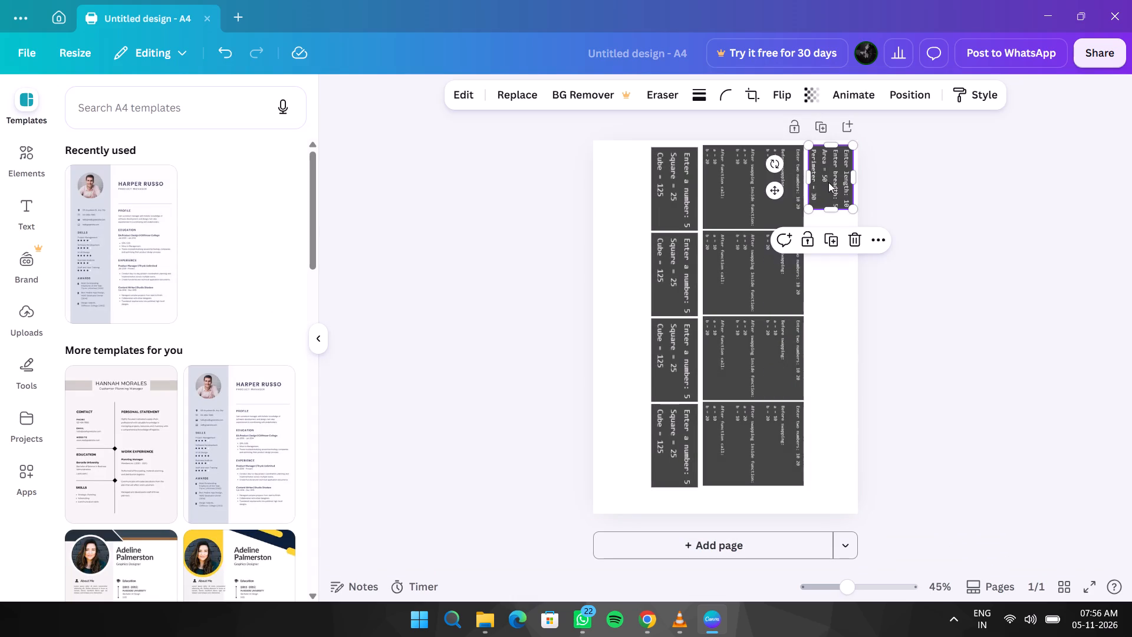
pyautogui.click(807, 209)
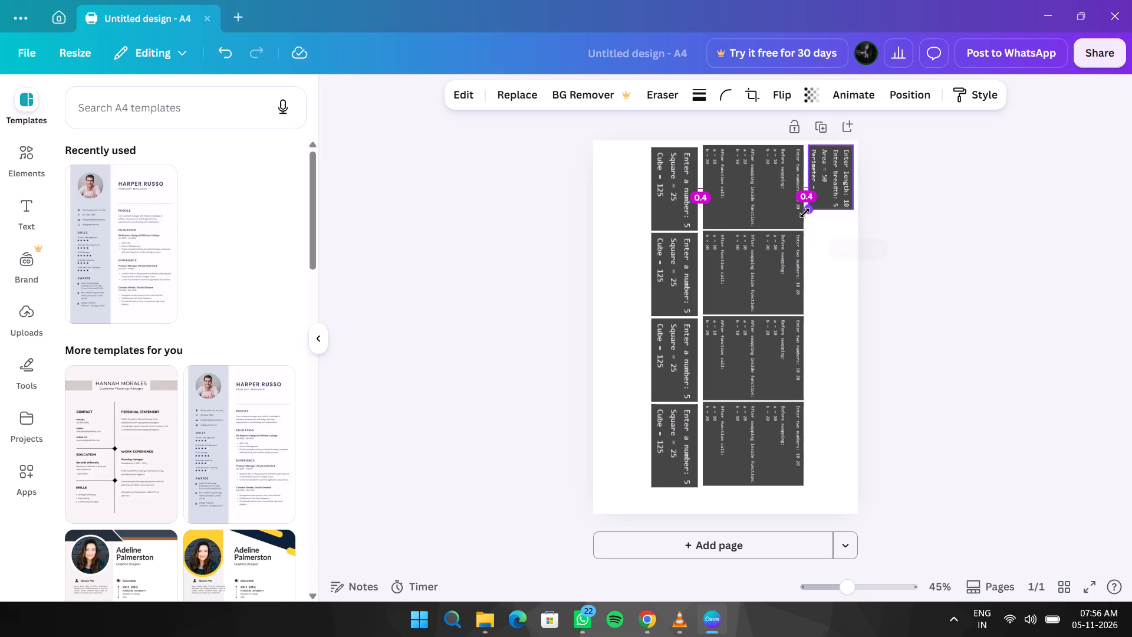
pyautogui.click(822, 201)
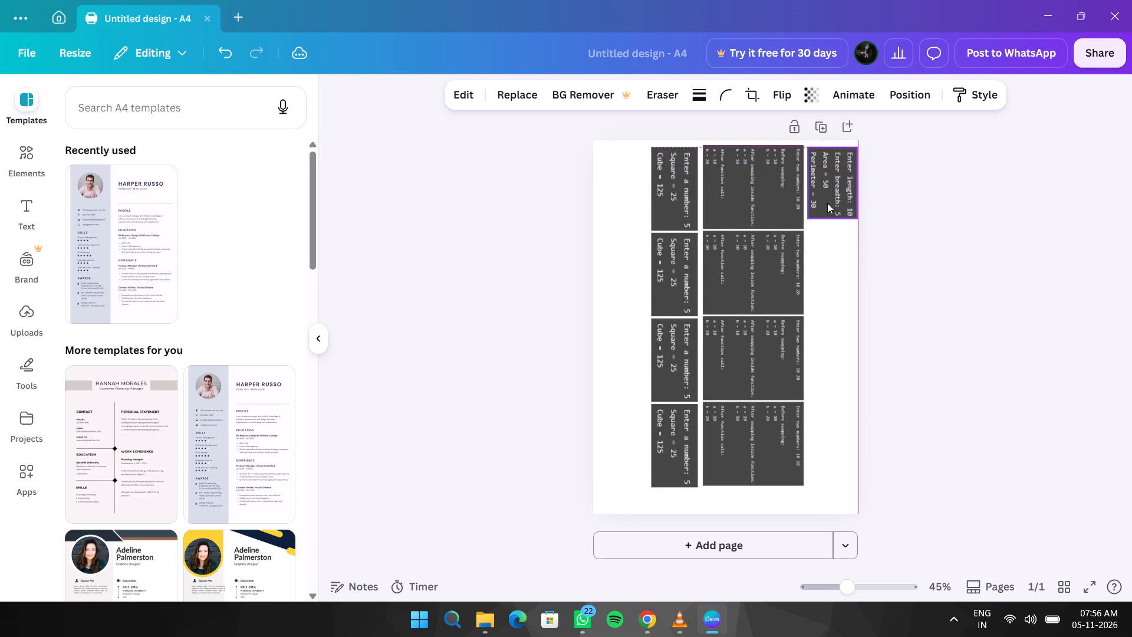
pyautogui.click(827, 203)
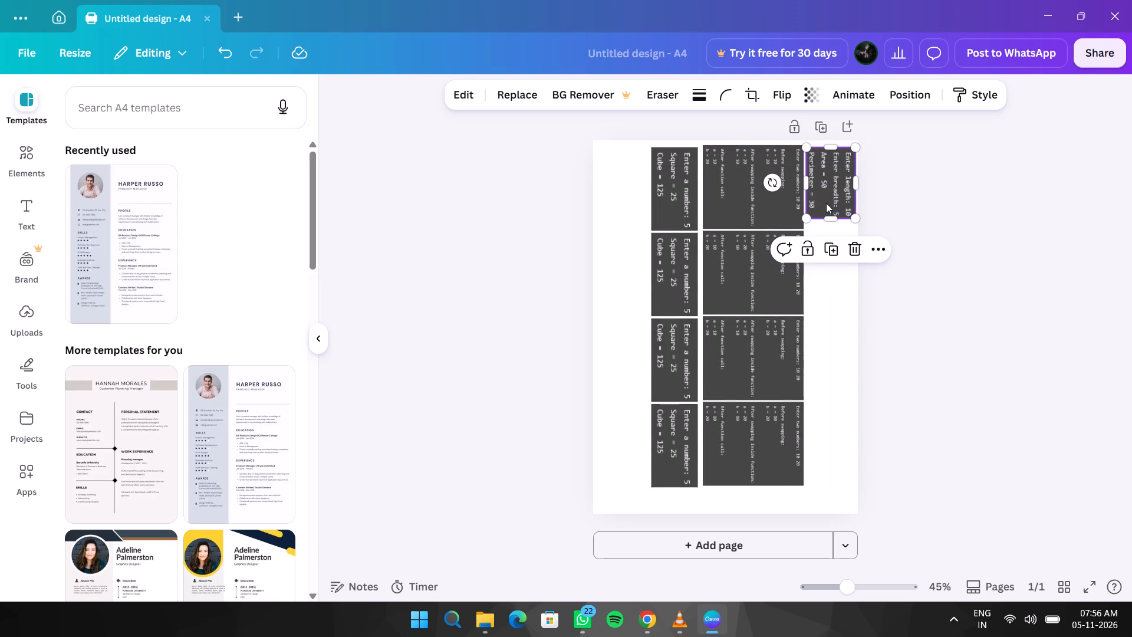
pyautogui.click(826, 203)
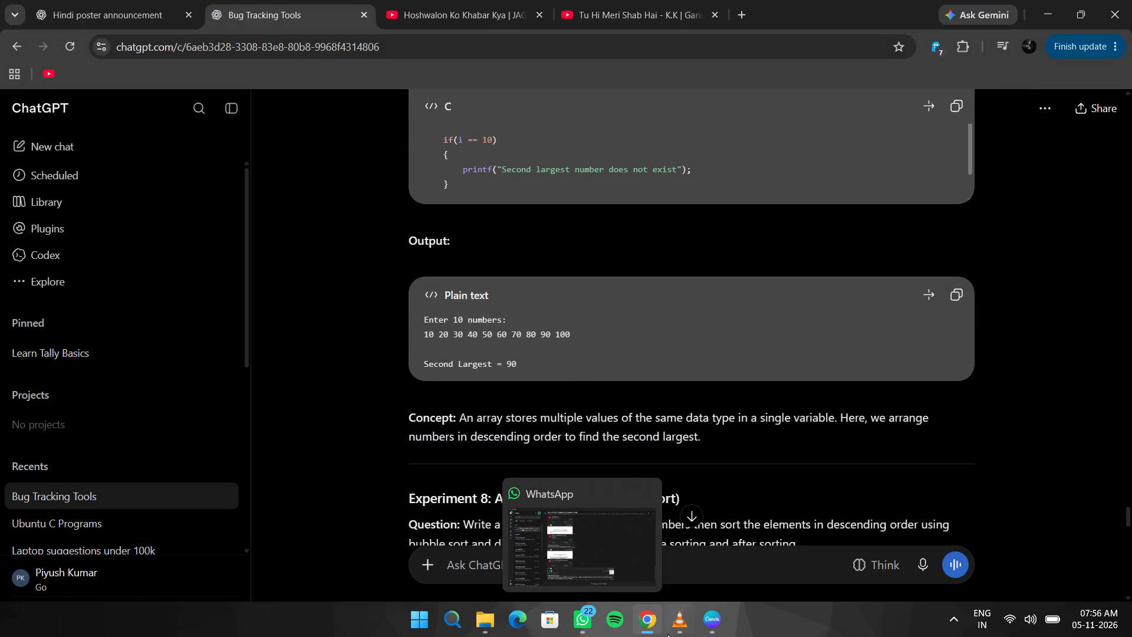
# Paste the second-largest snip into the Canva page, rotate it 90° clockwise, and place it at the page top, left of the square-and-cube column.
pyautogui.click(708, 624)
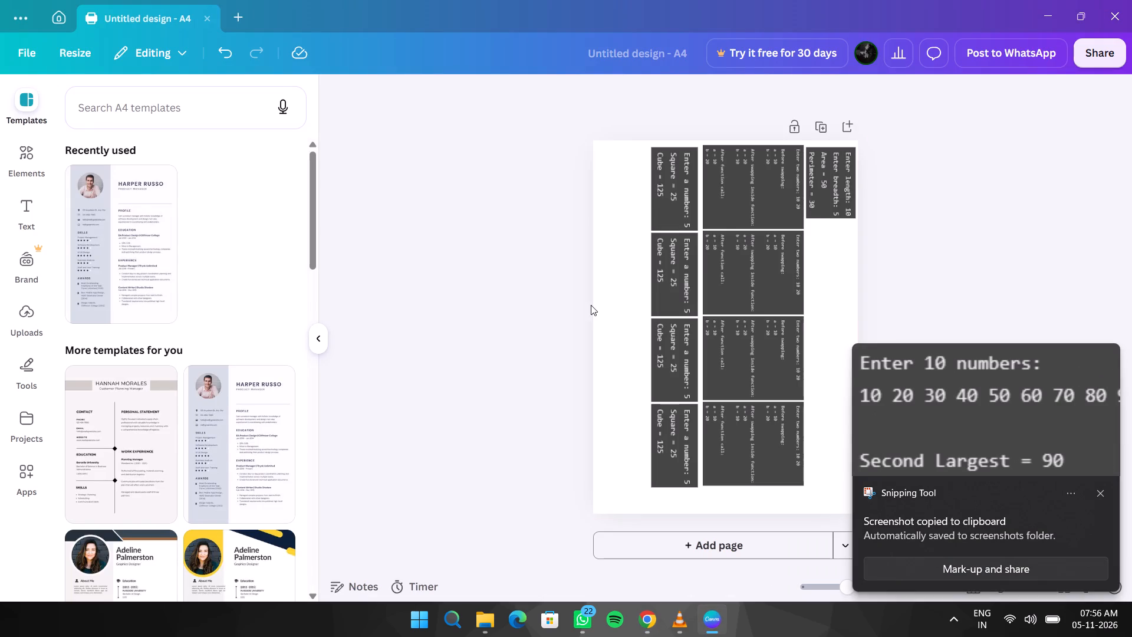
pyautogui.click(614, 224)
pyautogui.click(614, 224)
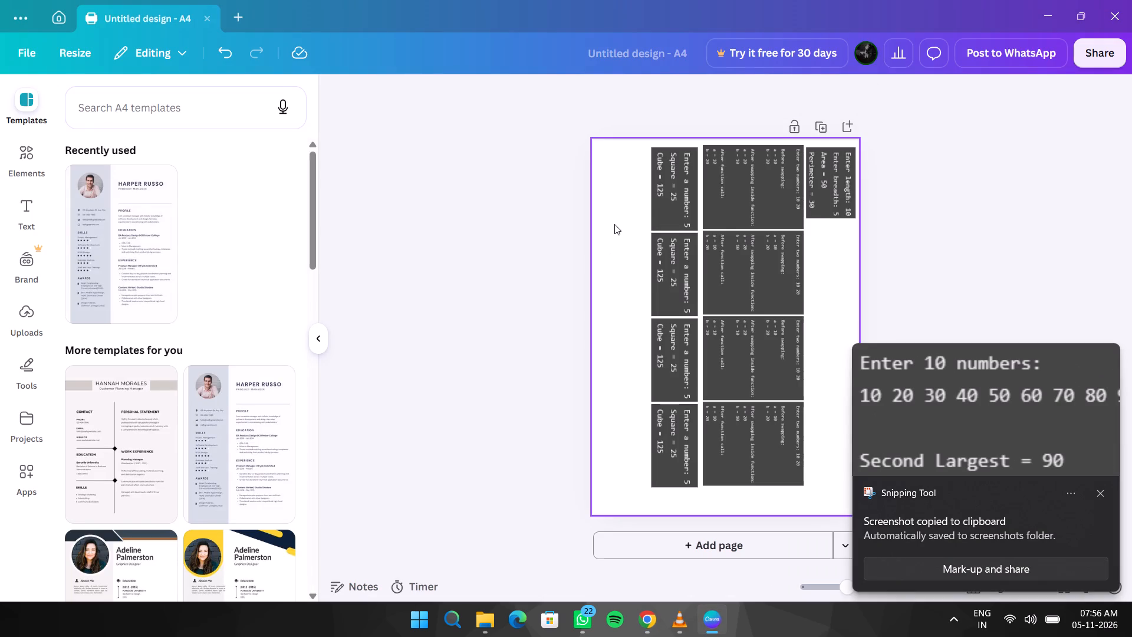
pyautogui.hotkey('ctrl', 'v')
pyautogui.moveTo(720, 317); pyautogui.dragTo(672, 271)
pyautogui.moveTo(670, 334); pyautogui.dragTo(605, 338)
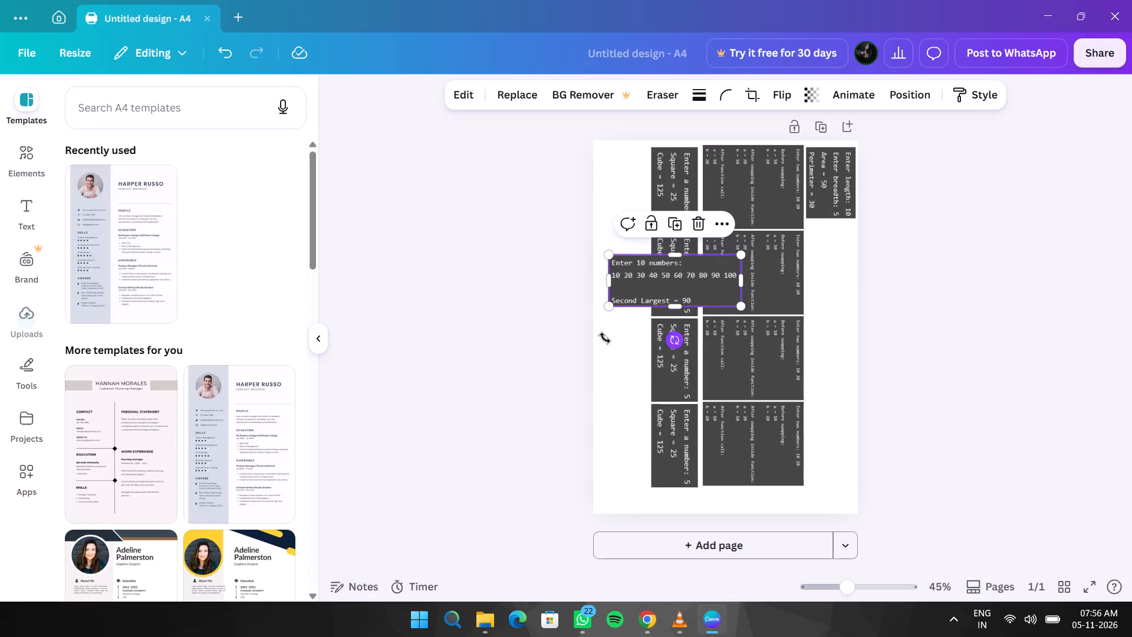
pyautogui.moveTo(605, 338); pyautogui.dragTo(554, 277)
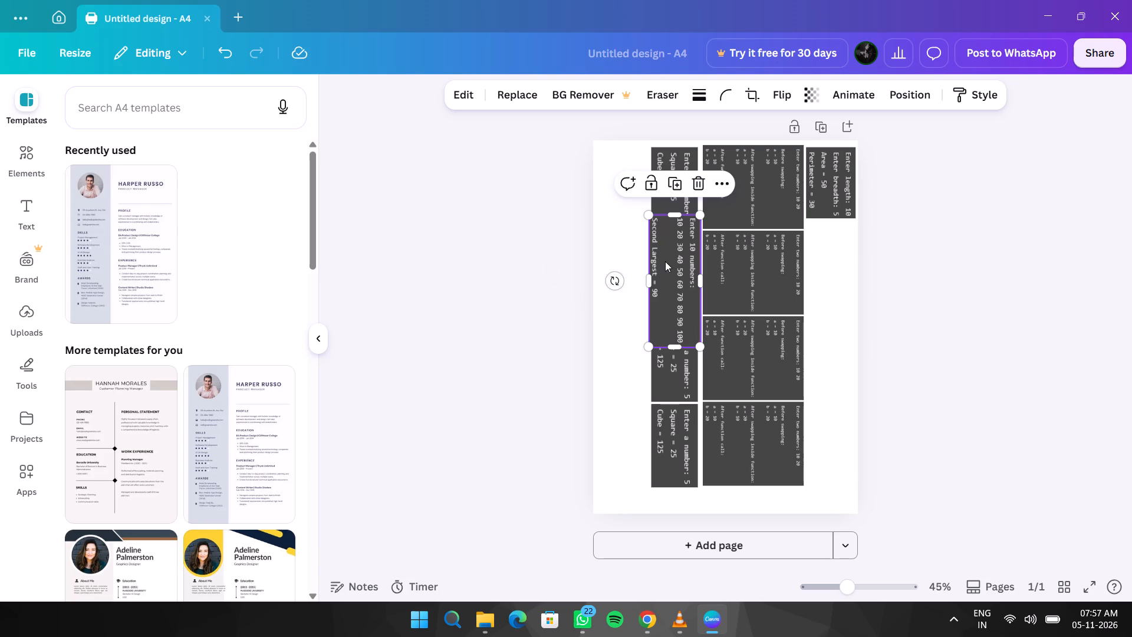
pyautogui.moveTo(665, 261); pyautogui.dragTo(615, 197)
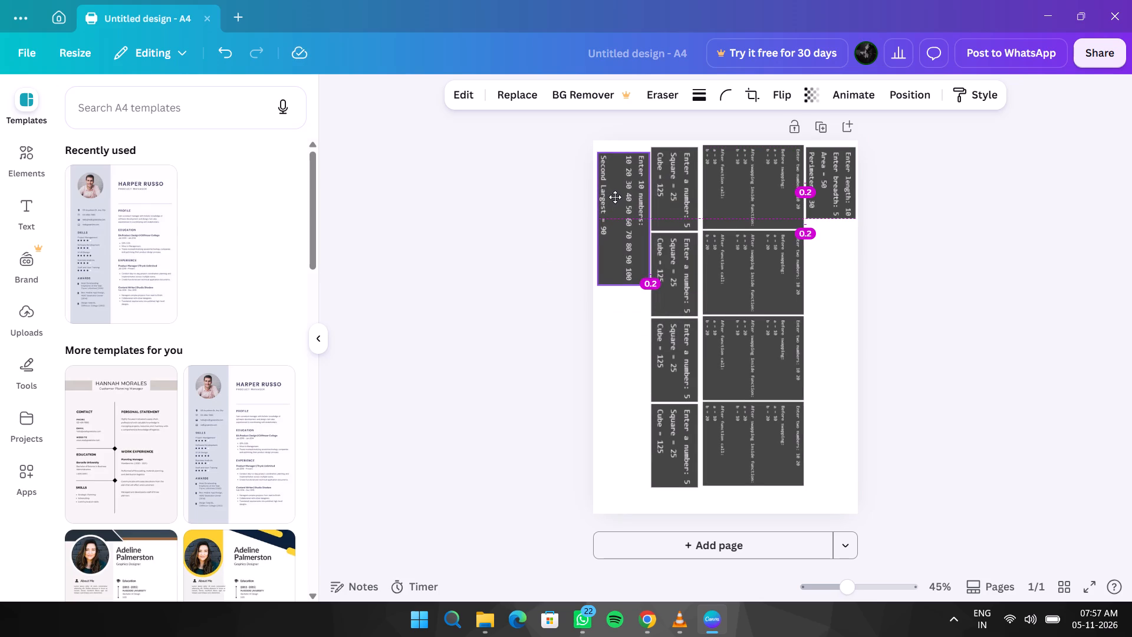
pyautogui.moveTo(615, 197); pyautogui.dragTo(614, 195)
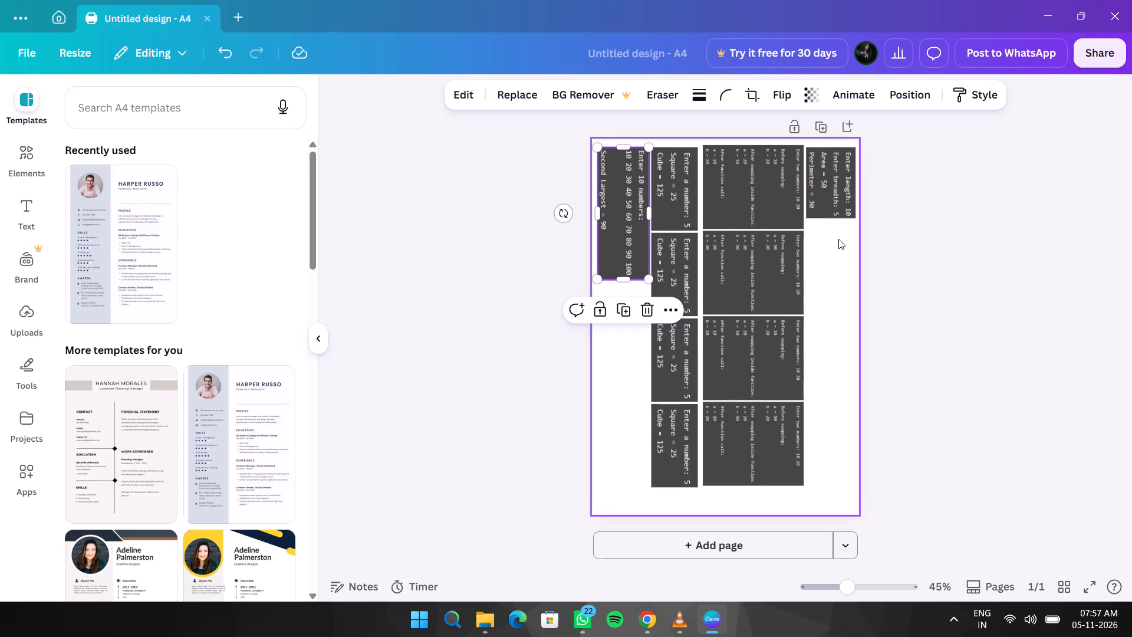
pyautogui.click(838, 239)
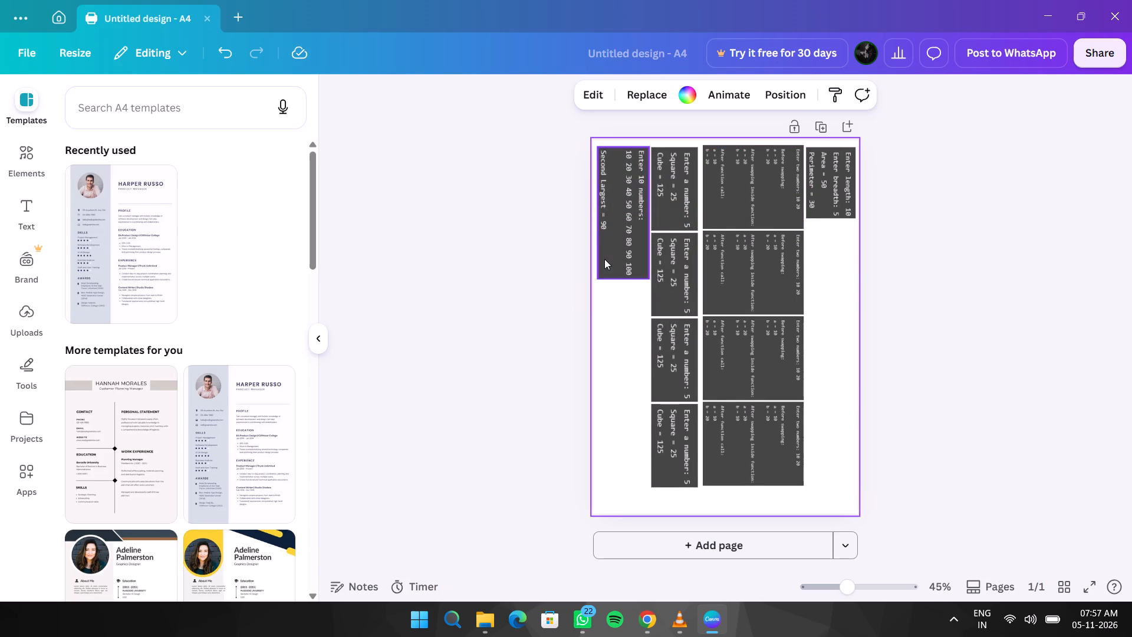
pyautogui.click(611, 241)
pyautogui.click(611, 241)
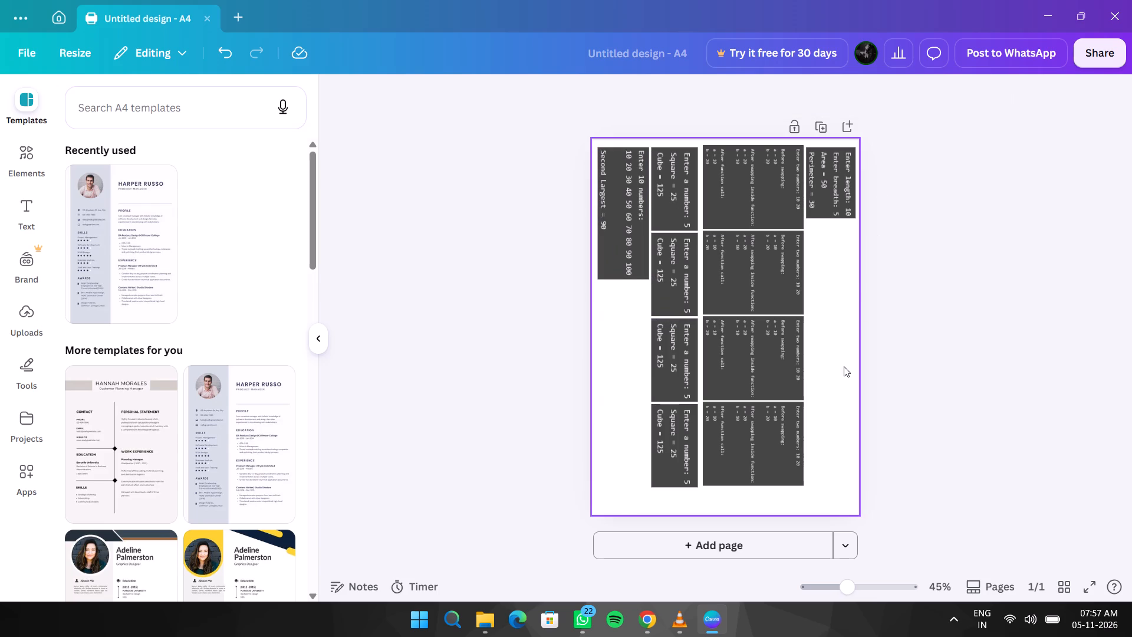
# Add a second blank page to the design.
pyautogui.click(733, 533)
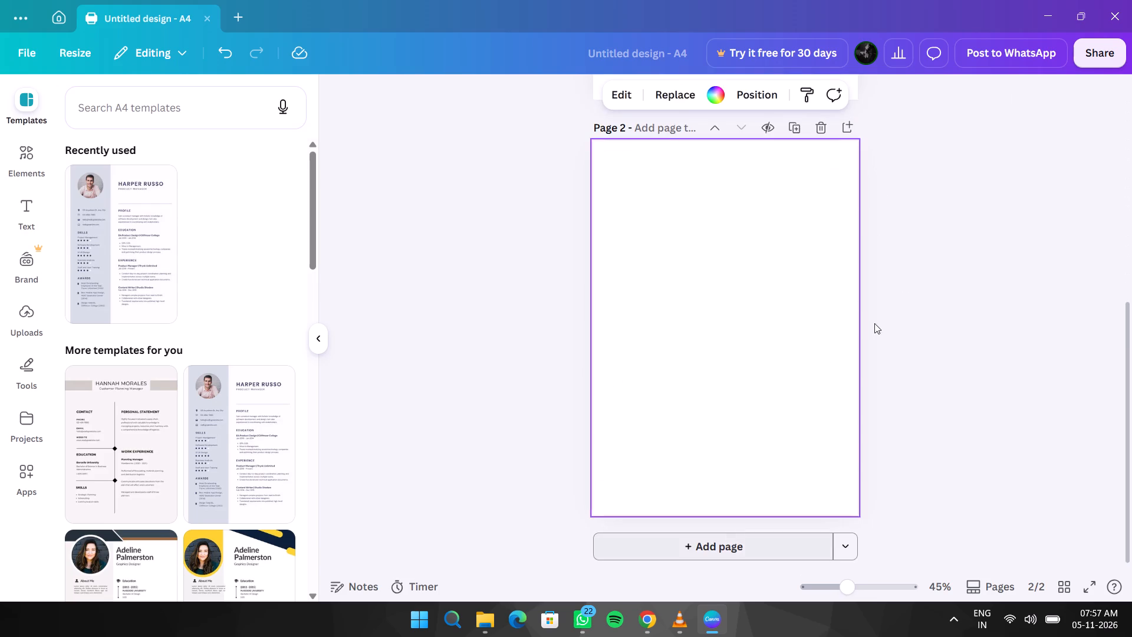
# Duplicate the area-and-perimeter image on page 1 into an evenly spaced column of four along the page's right edge.
pyautogui.scroll(5, 911, 284)
pyautogui.click(833, 170)
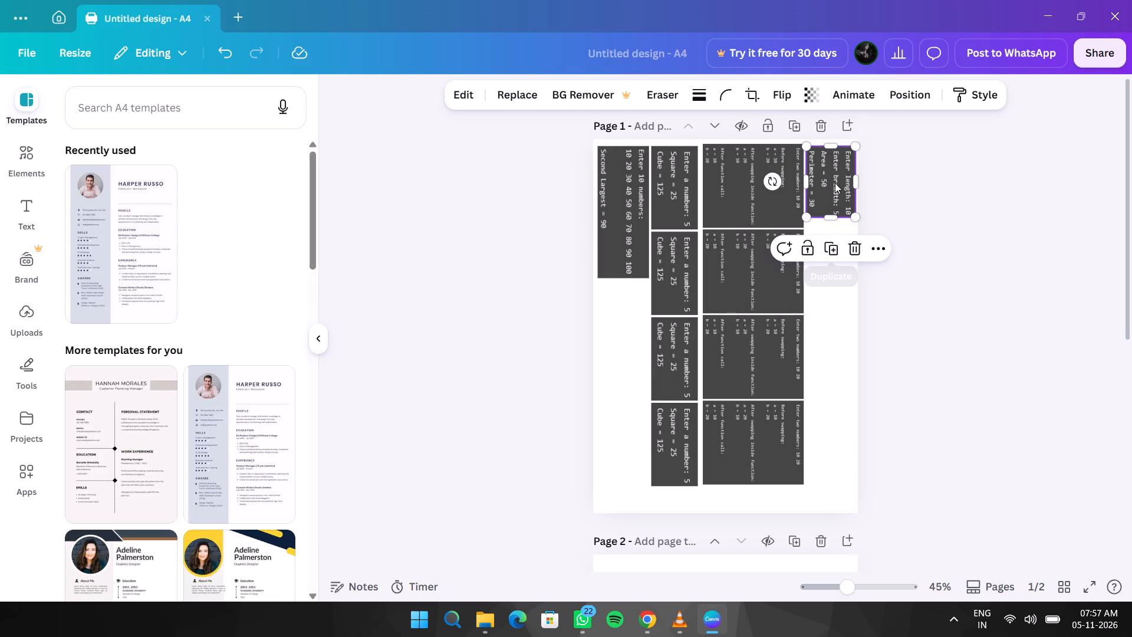
pyautogui.hotkey('ctrl', 'd')
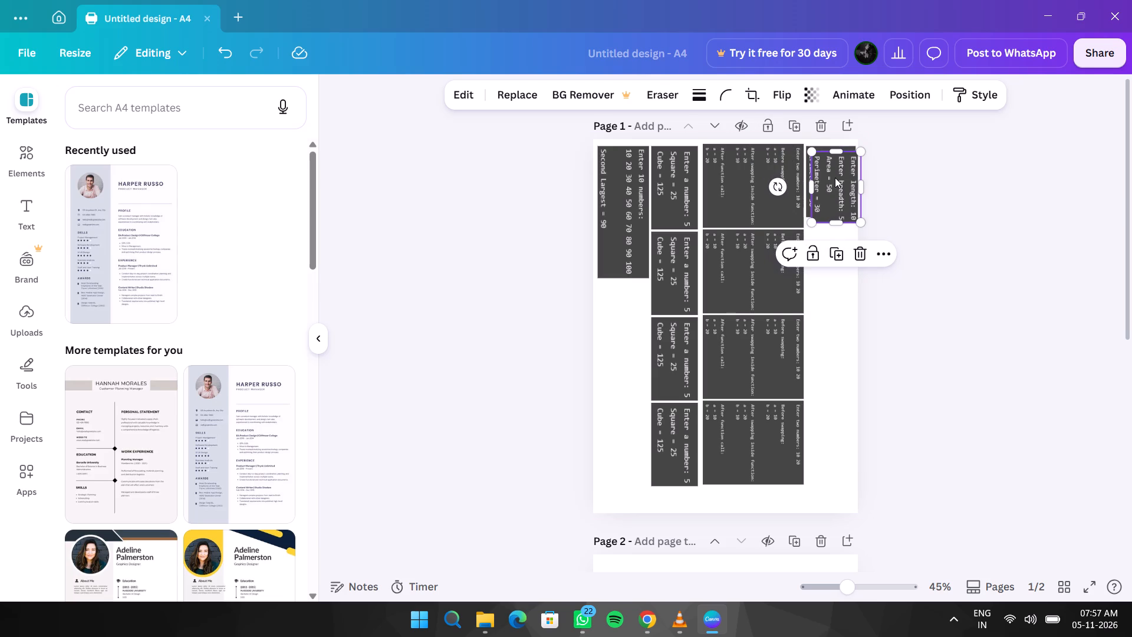
pyautogui.moveTo(838, 179); pyautogui.dragTo(833, 249)
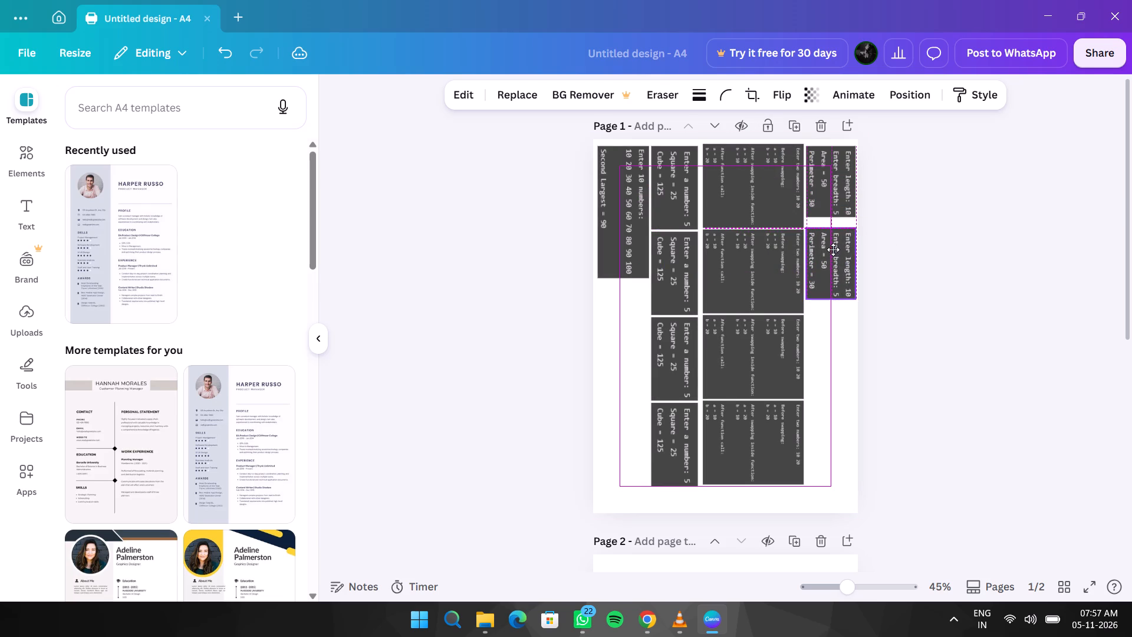
pyautogui.moveTo(833, 249); pyautogui.dragTo(833, 248)
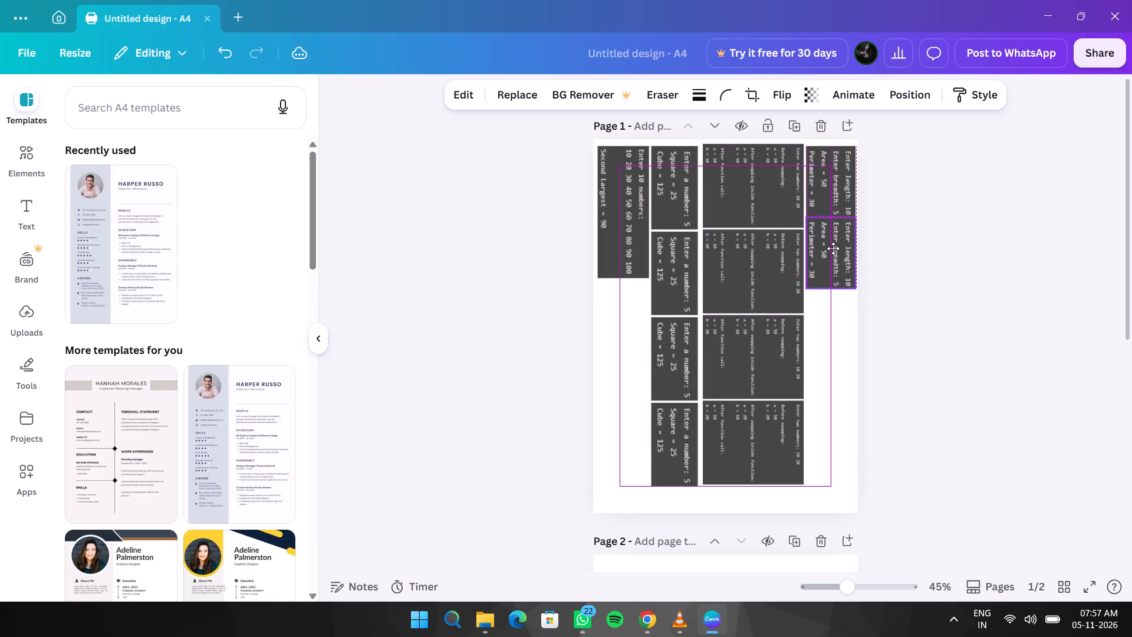
pyautogui.moveTo(833, 248); pyautogui.dragTo(833, 250)
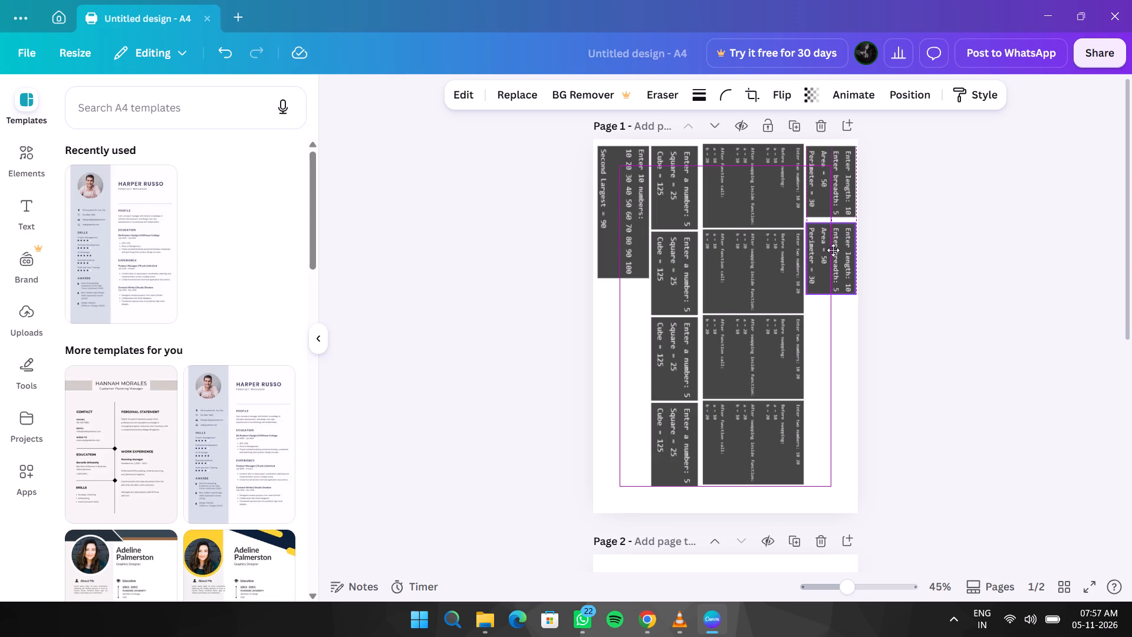
pyautogui.moveTo(833, 250); pyautogui.dragTo(834, 250)
pyautogui.click(834, 250)
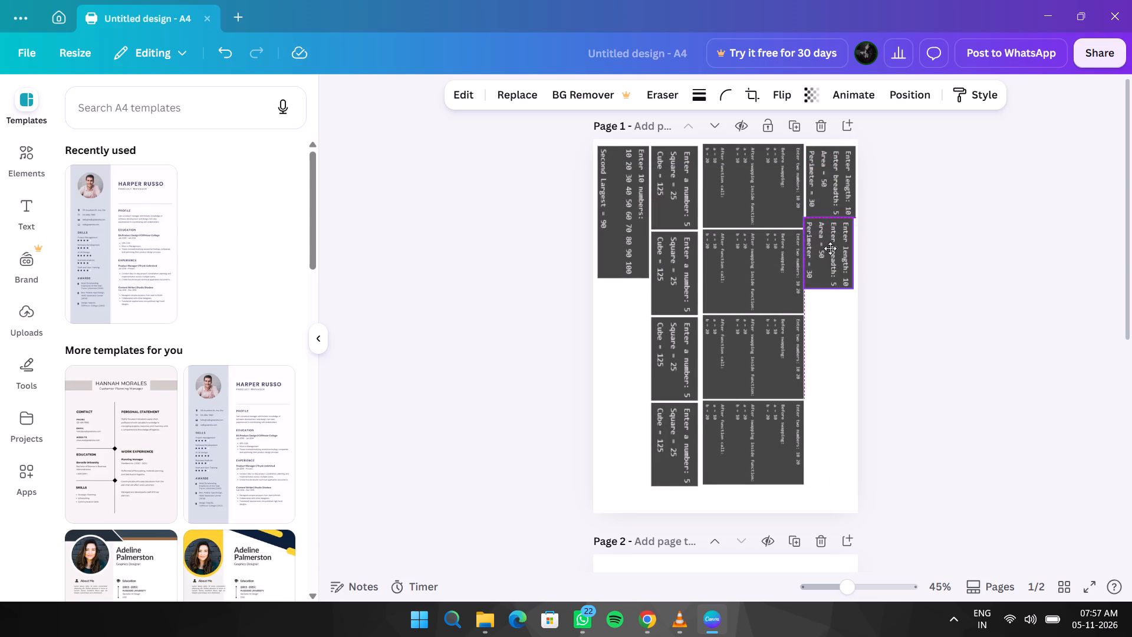
pyautogui.click(833, 250)
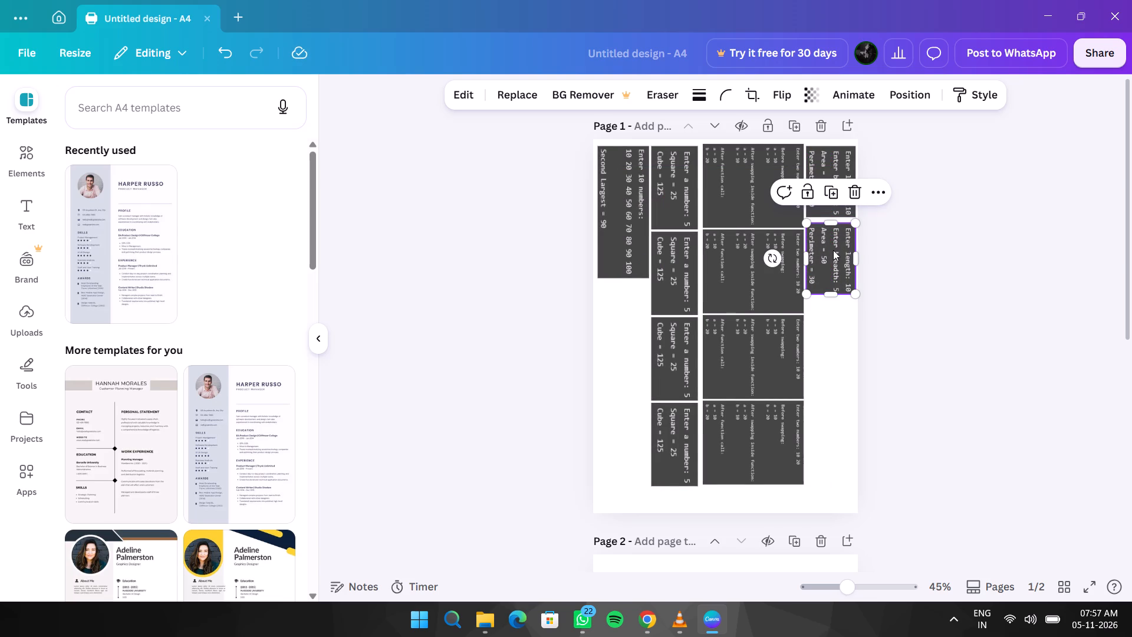
pyautogui.click(833, 250)
pyautogui.hotkey('ctrl', 'd')
pyautogui.hotkey('ctrl', 'd')
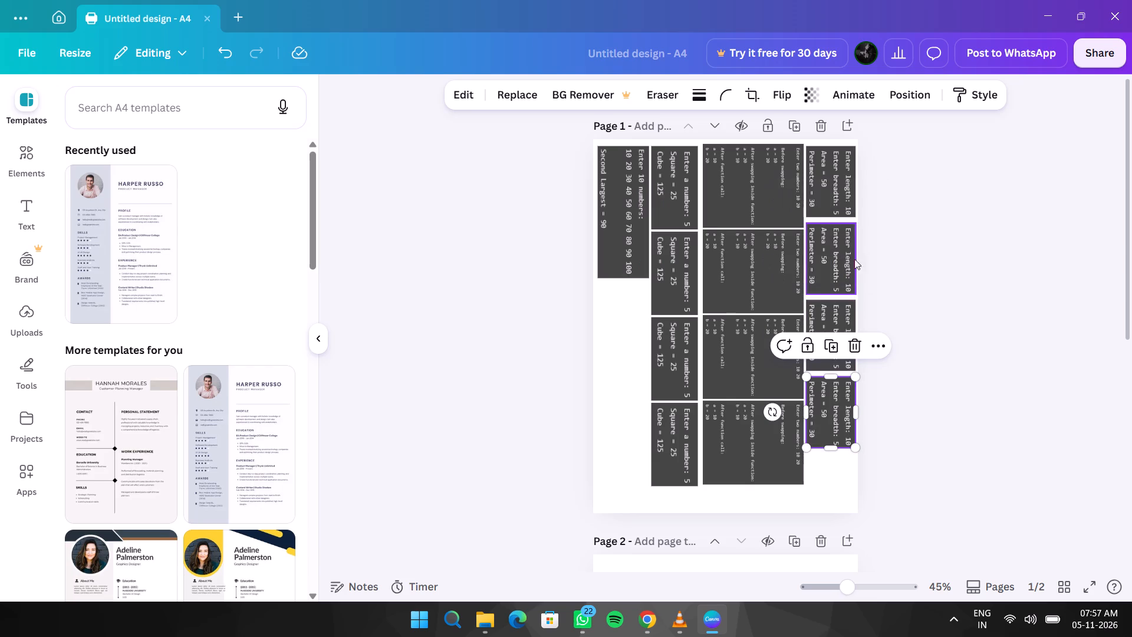
pyautogui.click(917, 313)
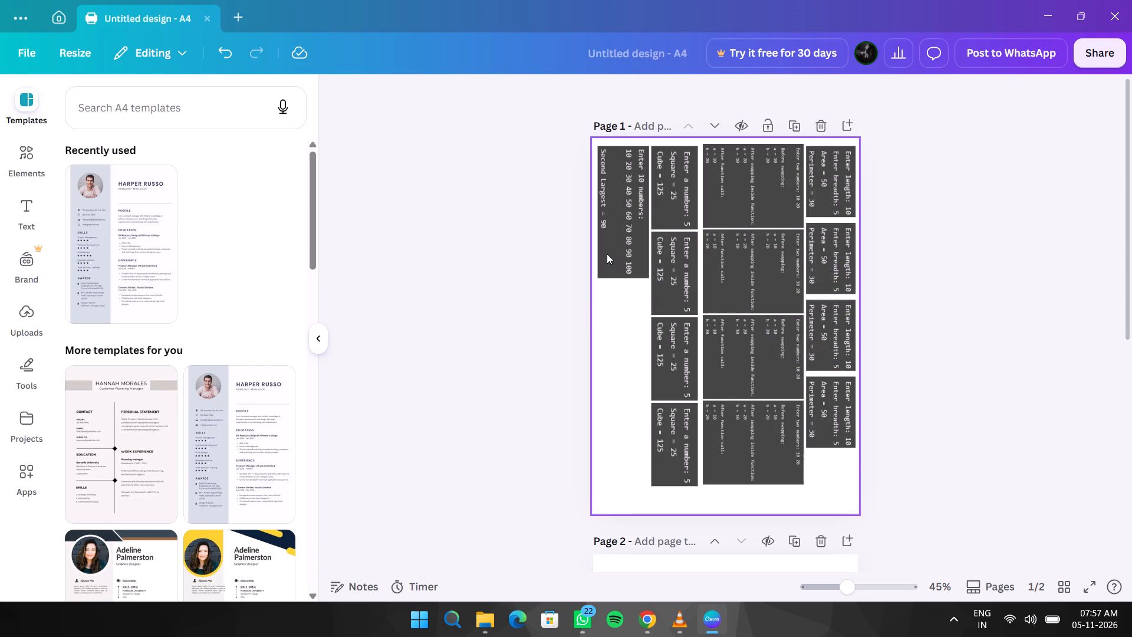
# Duplicate the second-largest image downward into a column of three along page 1's left edge.
pyautogui.click(606, 251)
pyautogui.click(615, 249)
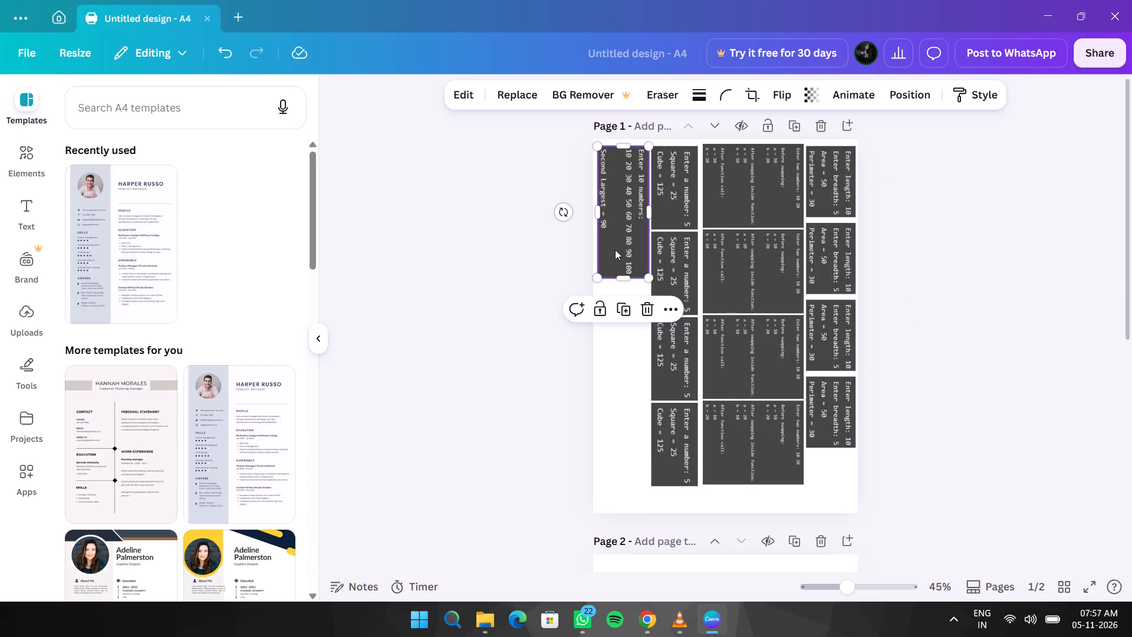
pyautogui.click(615, 249)
pyautogui.hotkey('ctrl', 'd')
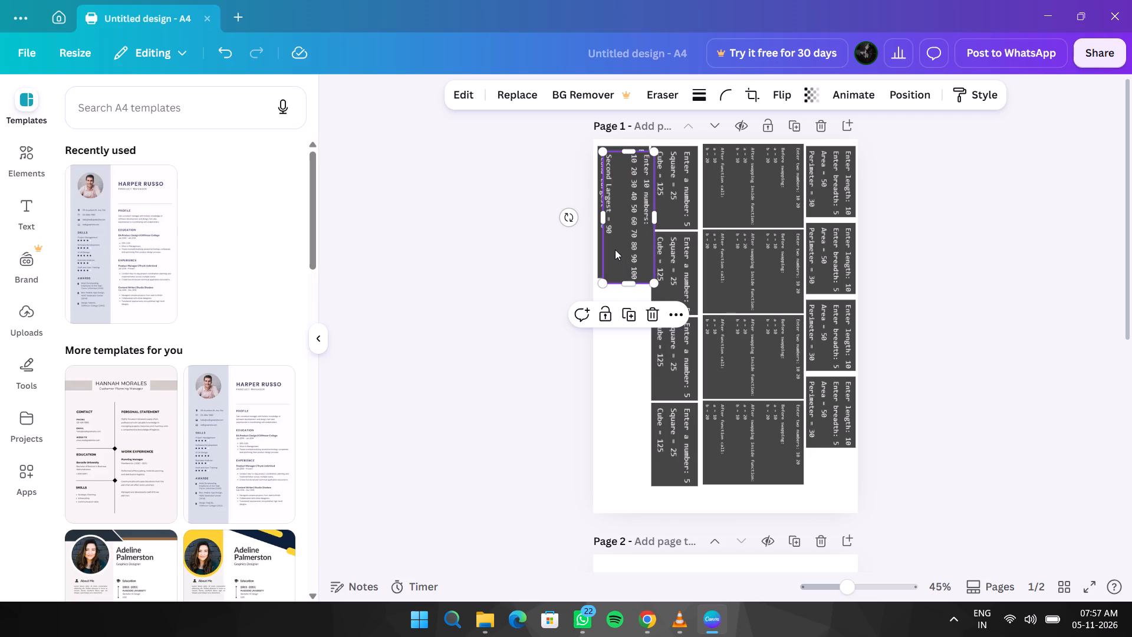
pyautogui.click(615, 249)
pyautogui.moveTo(615, 249); pyautogui.dragTo(610, 382)
pyautogui.hotkey('ctrl', 'd')
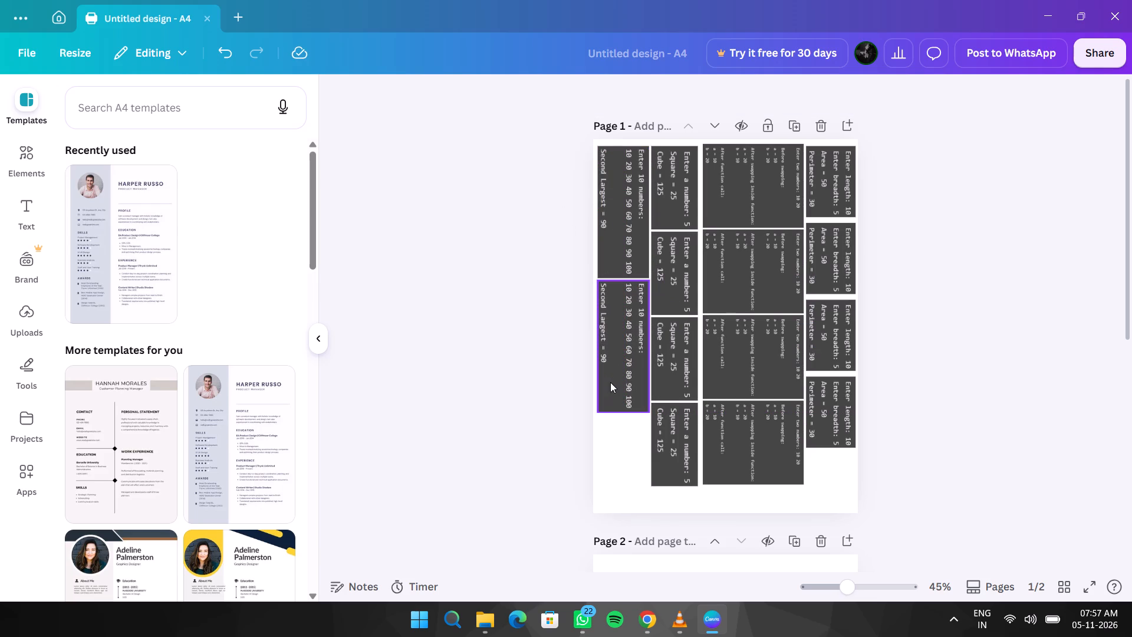
pyautogui.click(623, 382)
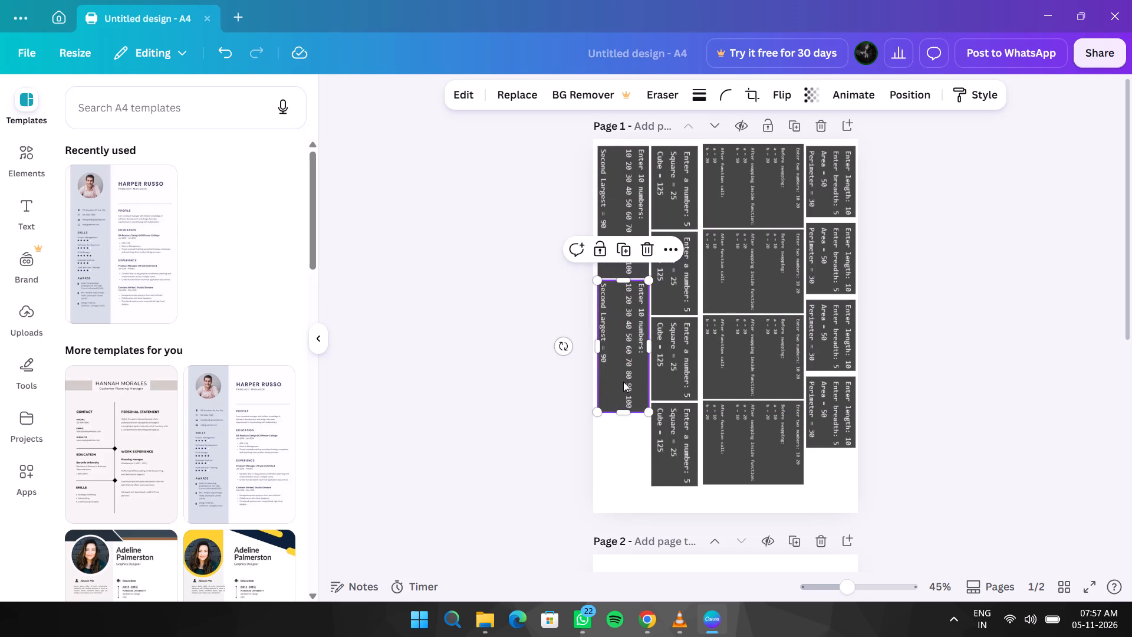
pyautogui.hotkey('ctrl', 'd')
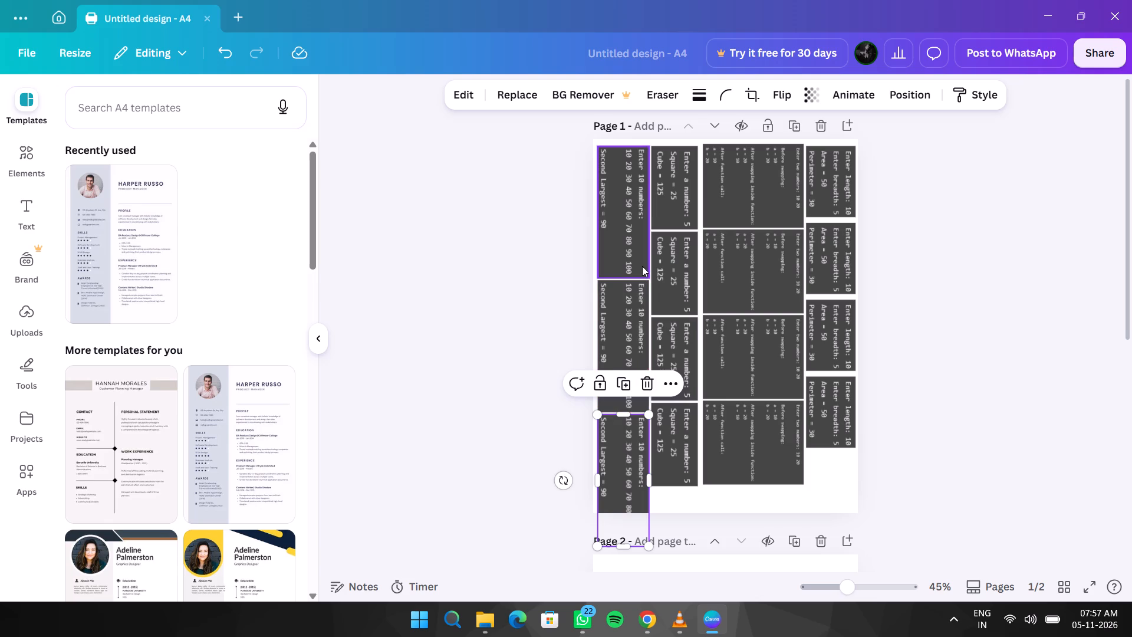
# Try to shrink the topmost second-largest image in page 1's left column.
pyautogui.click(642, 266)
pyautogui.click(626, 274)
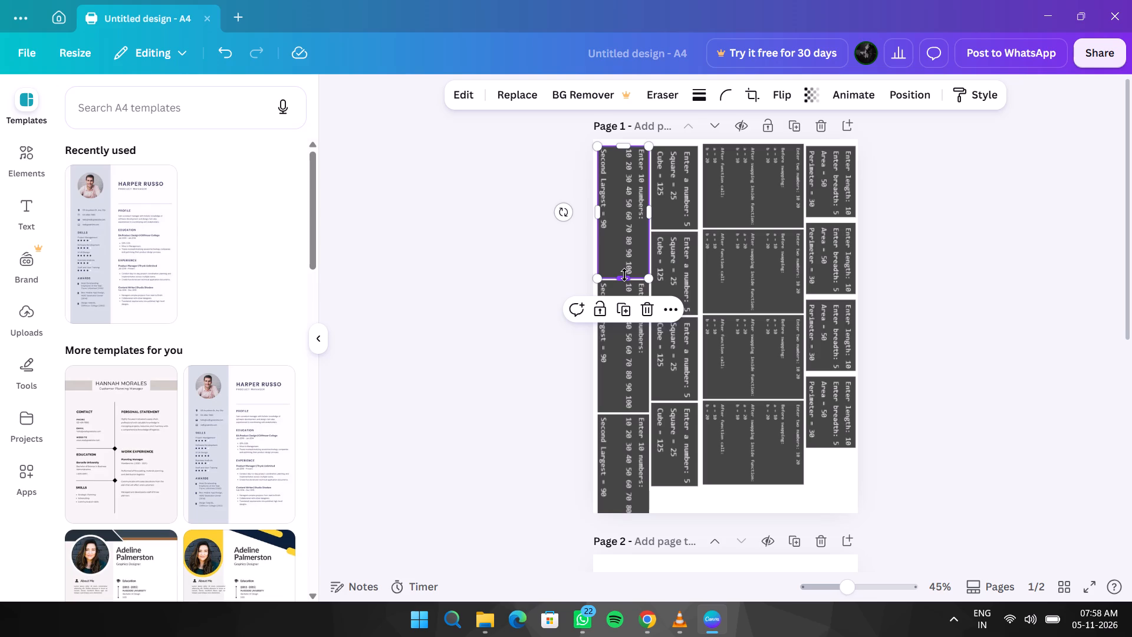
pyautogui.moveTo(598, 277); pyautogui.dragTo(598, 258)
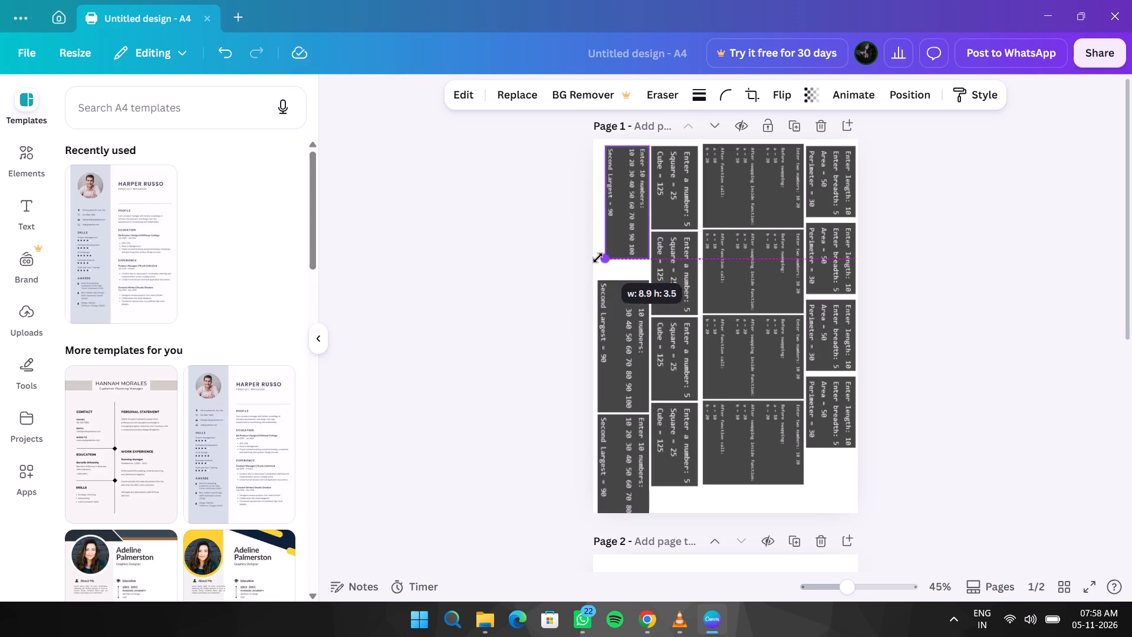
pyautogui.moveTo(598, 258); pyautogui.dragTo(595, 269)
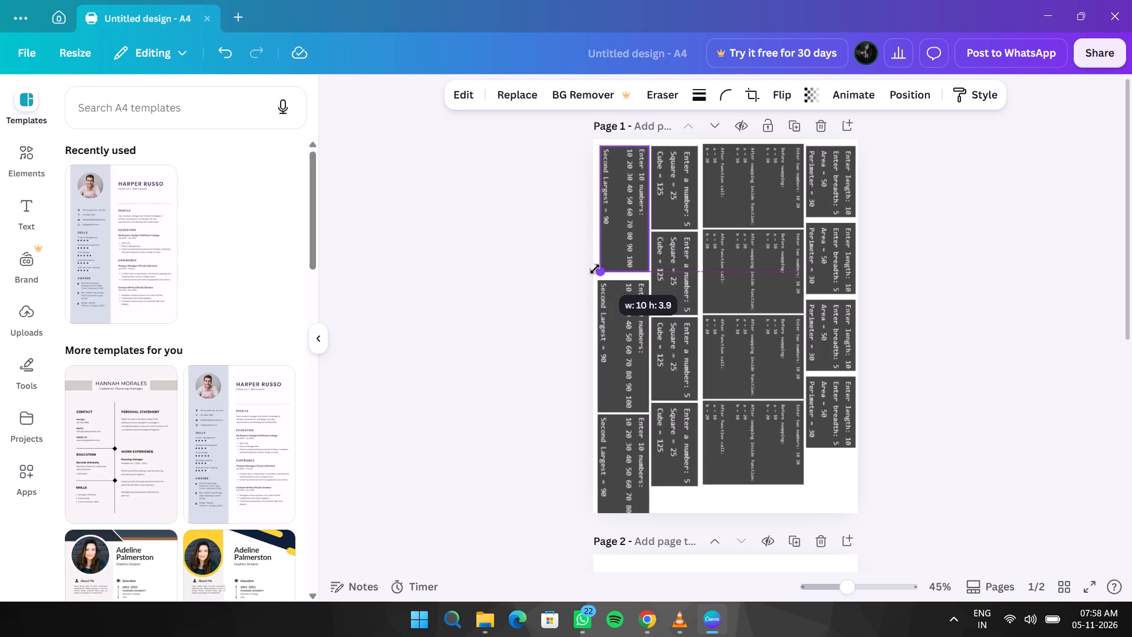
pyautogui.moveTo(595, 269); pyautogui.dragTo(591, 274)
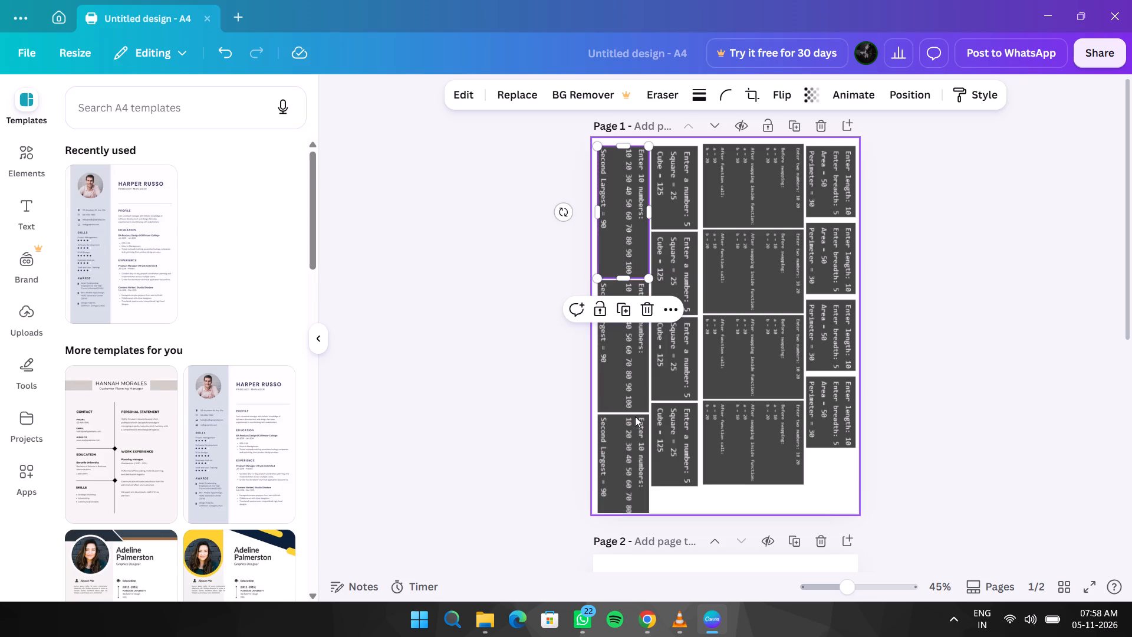
# Delete the bottom second-largest image that runs past the lower edge of page 1.
pyautogui.click(632, 451)
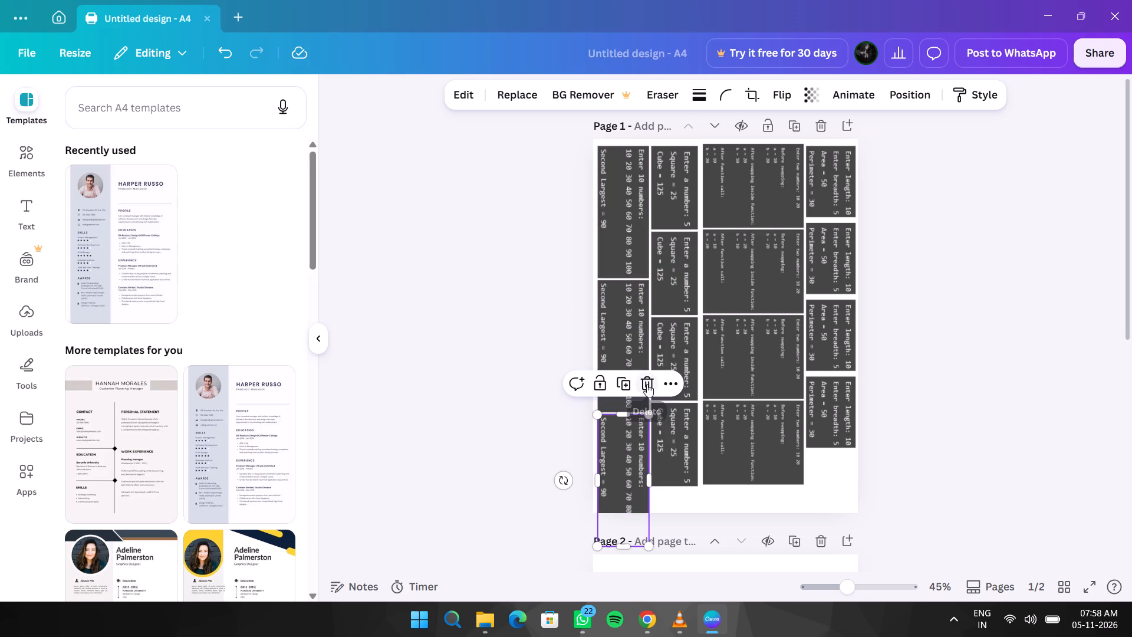
pyautogui.click(647, 384)
# Move the bottom area-and-perimeter image from page 1's right column to just below the two second-largest images.
pyautogui.moveTo(824, 423); pyautogui.dragTo(675, 469)
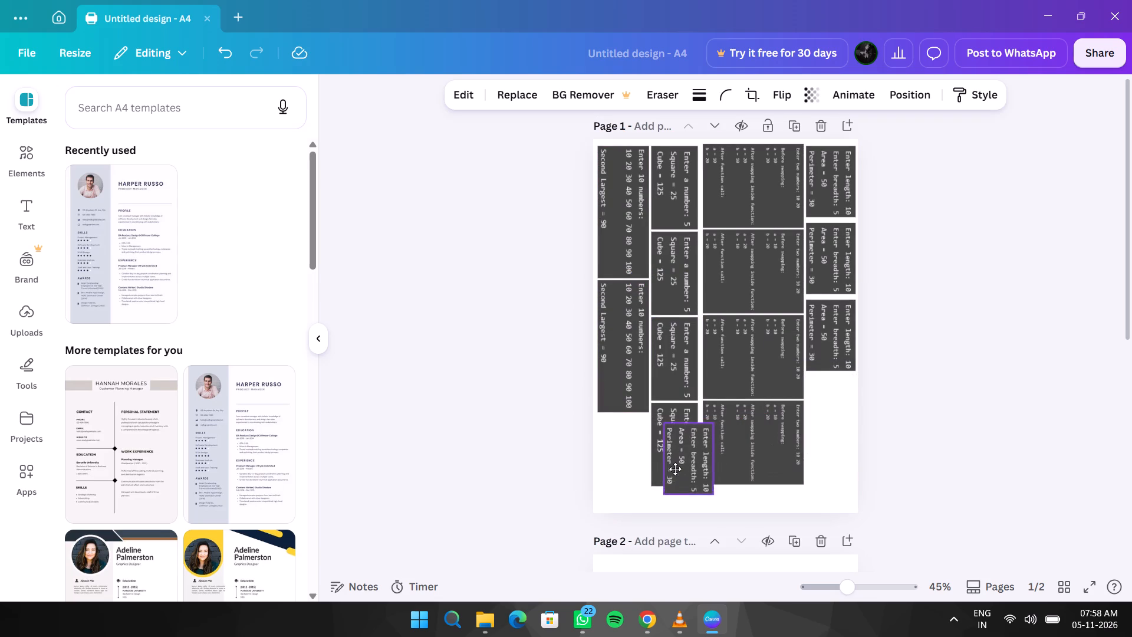
pyautogui.moveTo(675, 469); pyautogui.dragTo(617, 467)
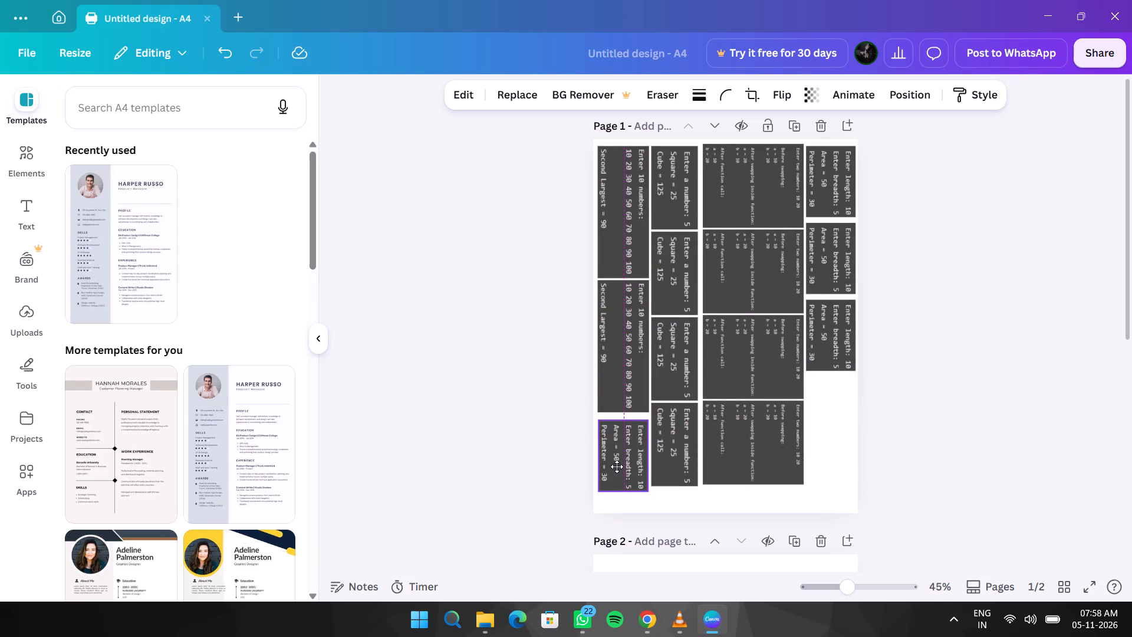
pyautogui.moveTo(617, 467); pyautogui.dragTo(617, 465)
# Duplicate the lower second-largest image and place the copy at the bottom of page 1's area-and-perimeter column.
pyautogui.click(625, 349)
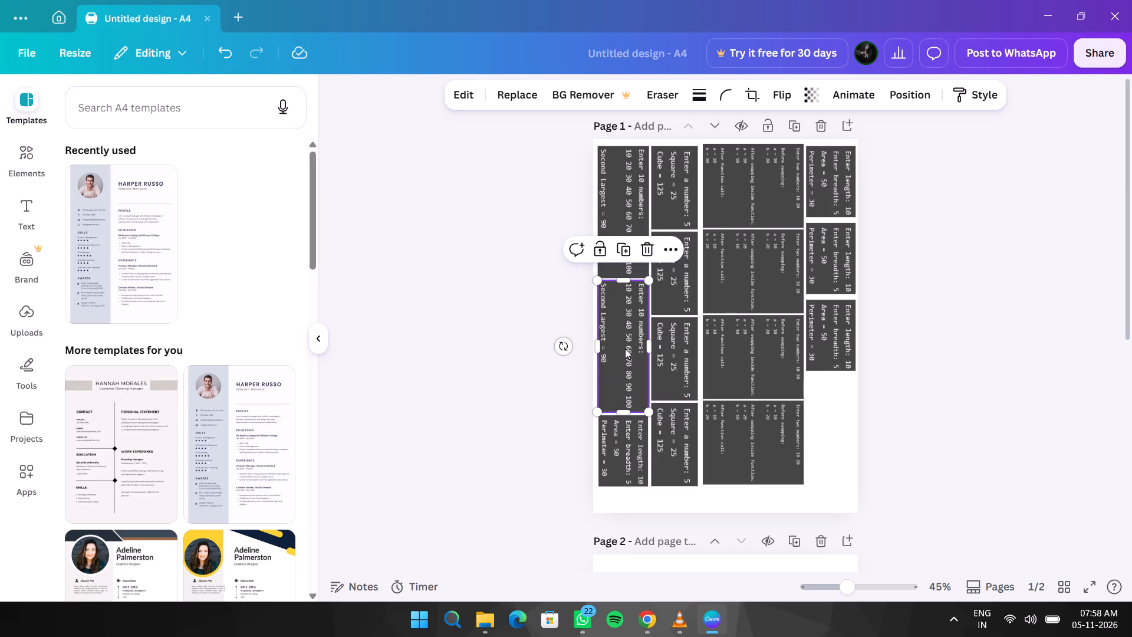
pyautogui.hotkey('ctrl', 'd')
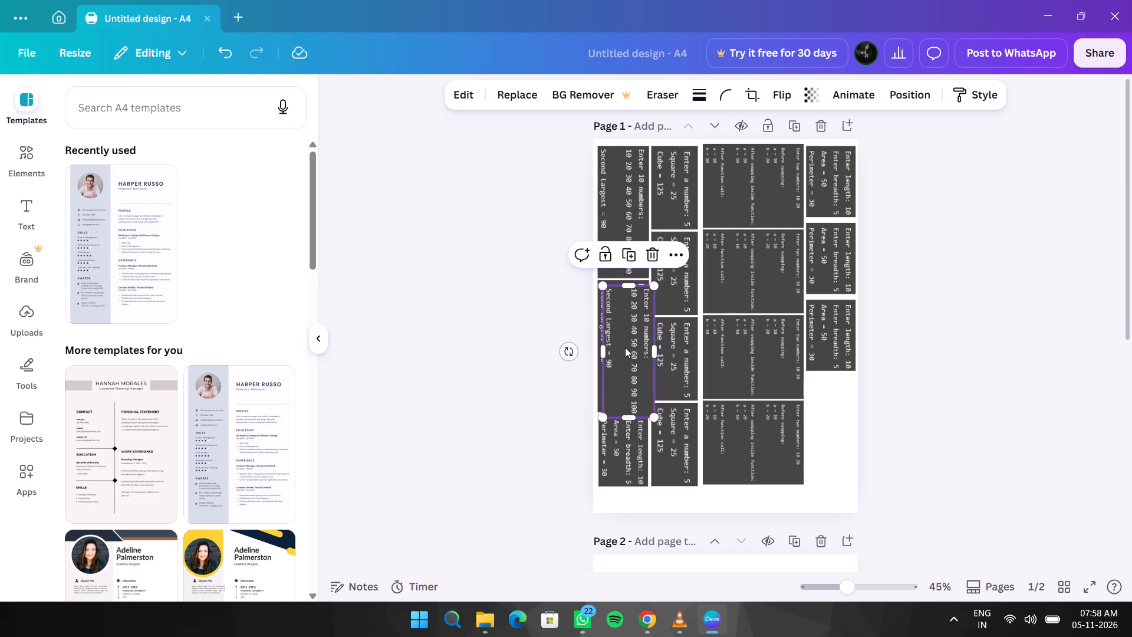
pyautogui.moveTo(626, 348); pyautogui.dragTo(825, 436)
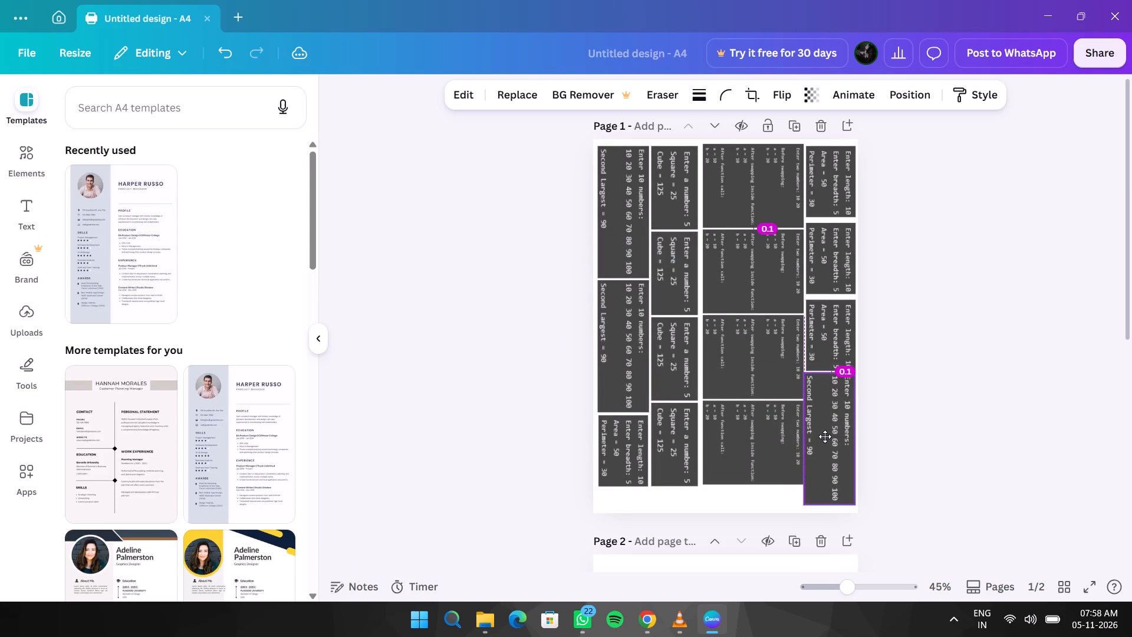
pyautogui.moveTo(825, 436); pyautogui.dragTo(822, 438)
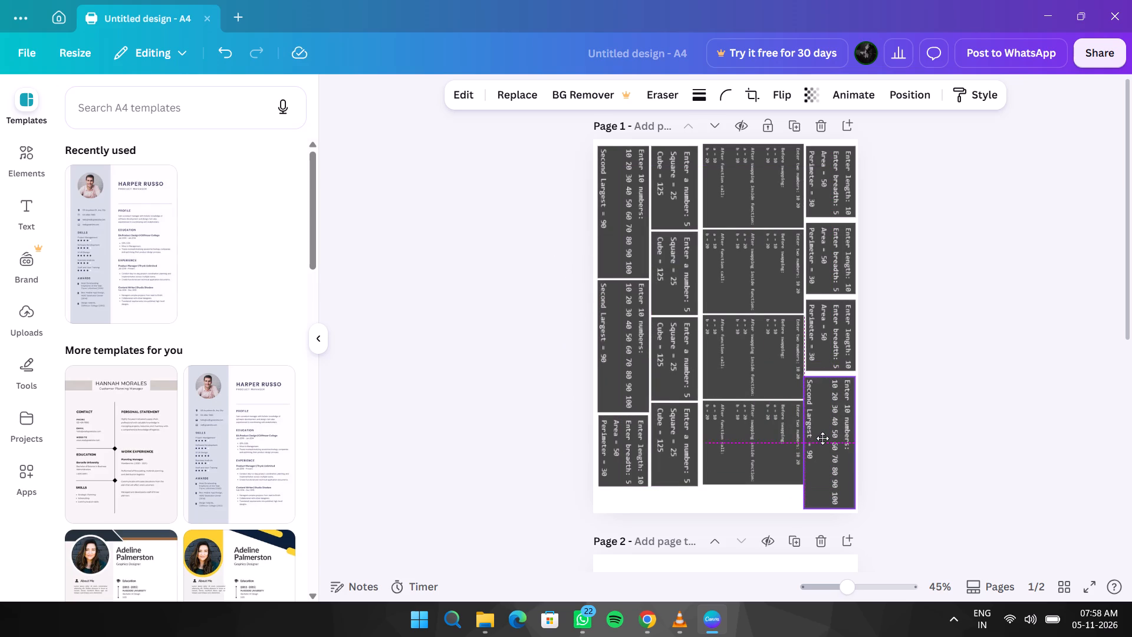
pyautogui.moveTo(822, 438); pyautogui.dragTo(826, 436)
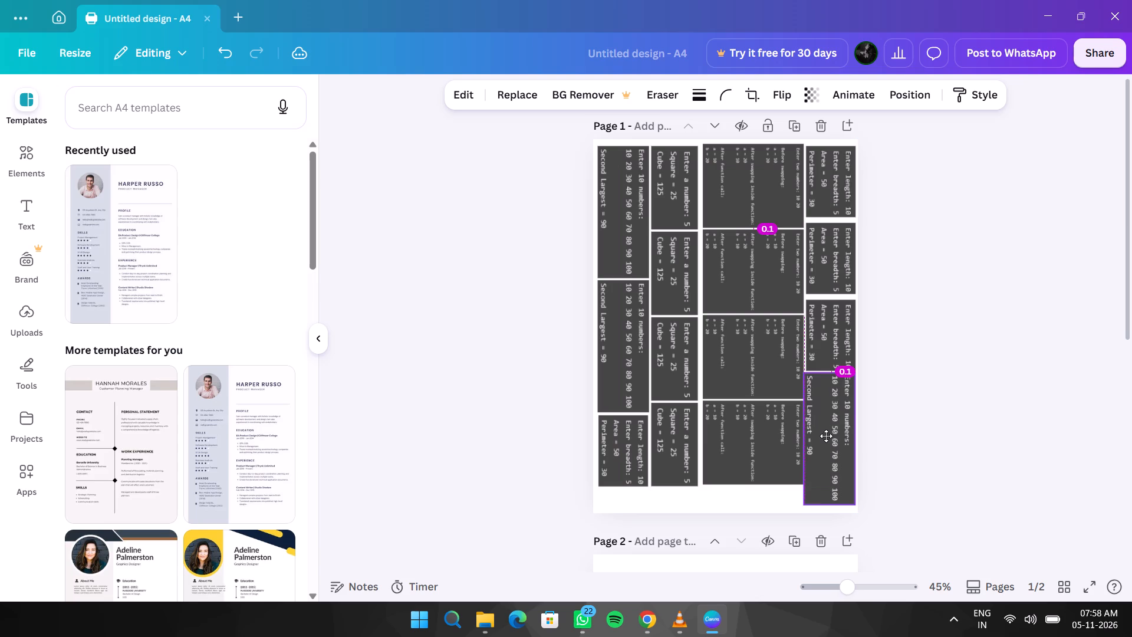
pyautogui.moveTo(826, 436); pyautogui.dragTo(826, 434)
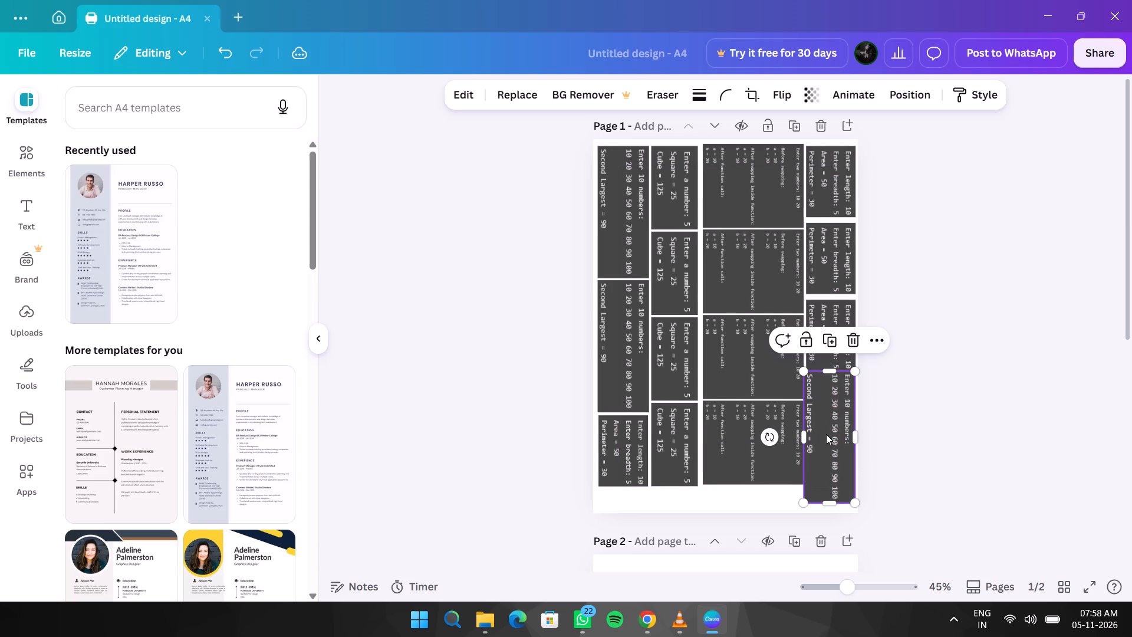
# Nudge all four swapping-output images on page 1 slightly left, keeping them aligned in one column.
pyautogui.click(748, 458)
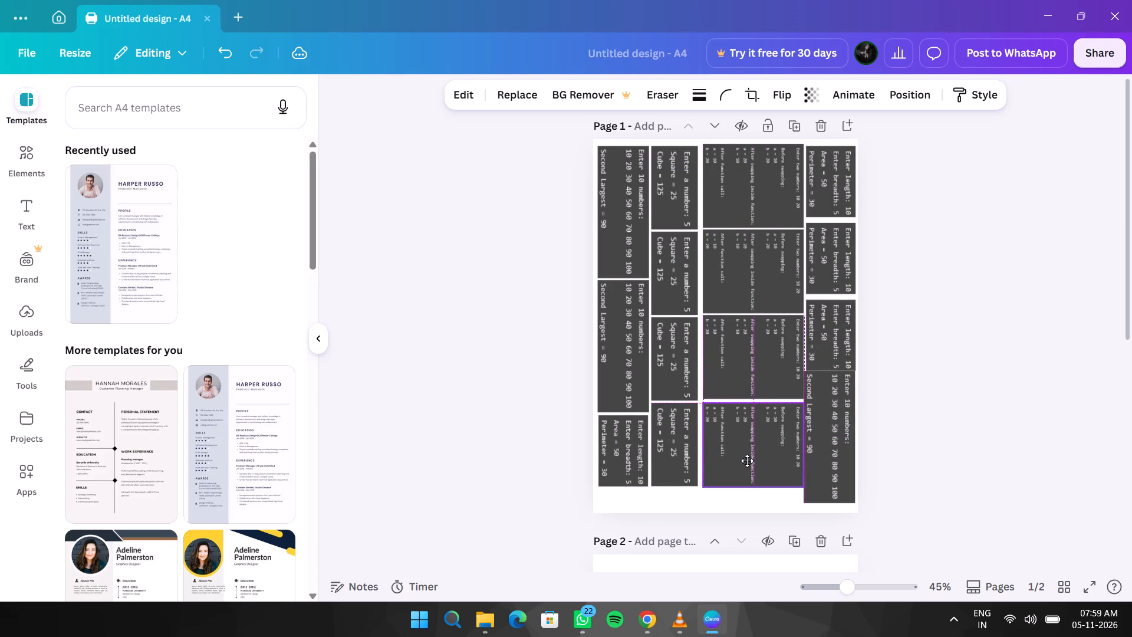
pyautogui.click(741, 349)
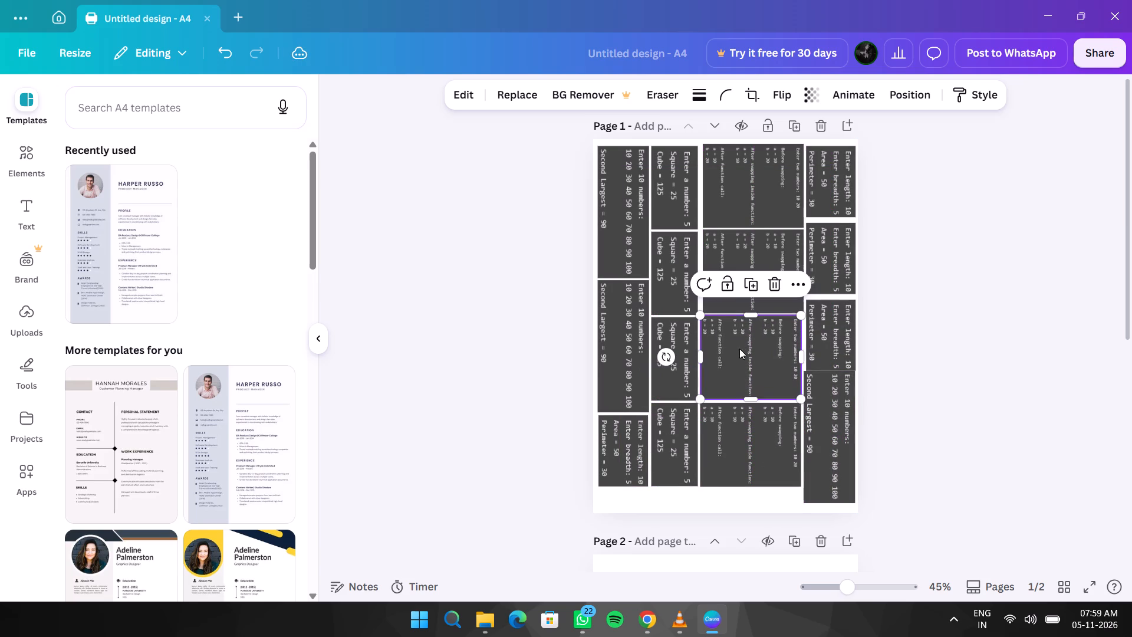
pyautogui.click(733, 258)
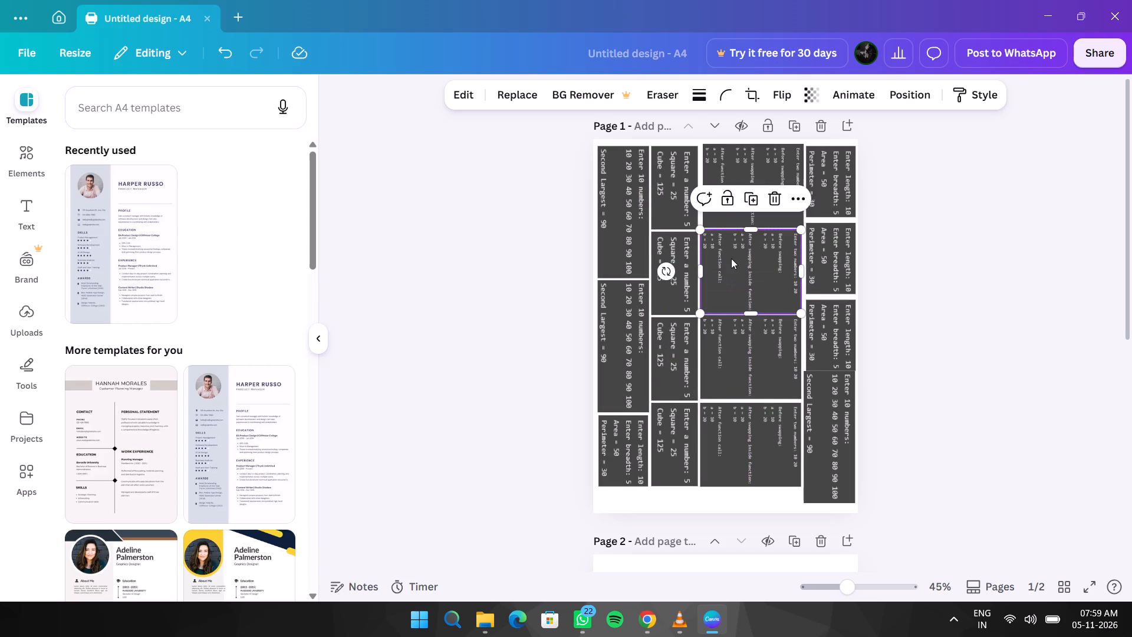
pyautogui.click(738, 163)
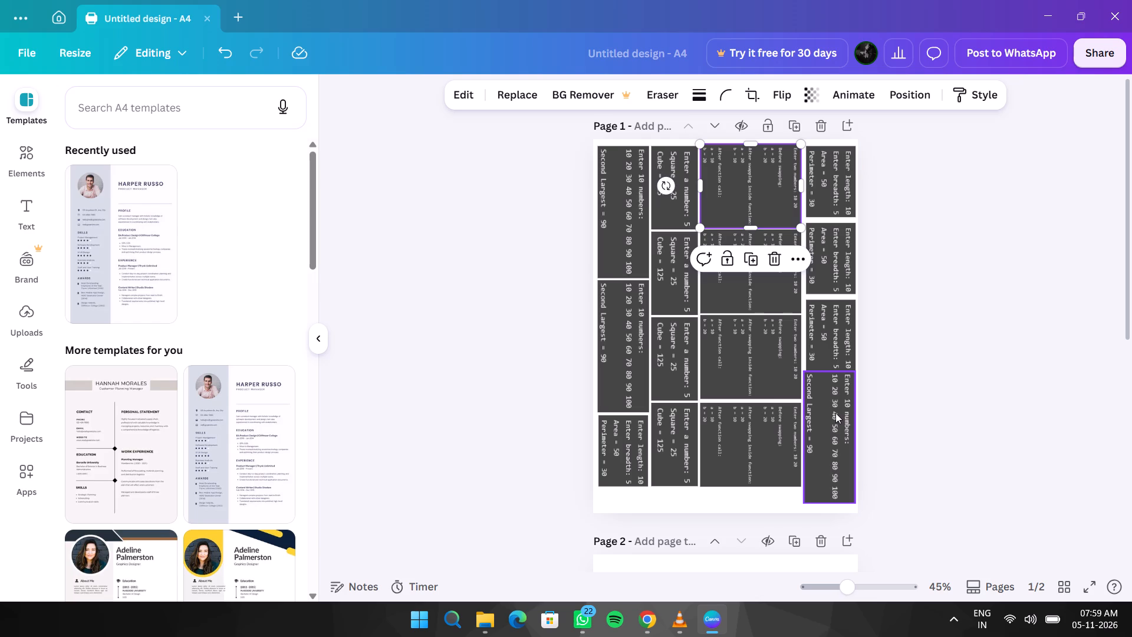
# Nudge the second-largest image in page 1's right column down, leaving a small gap below the area-and-perimeter image.
pyautogui.click(834, 431)
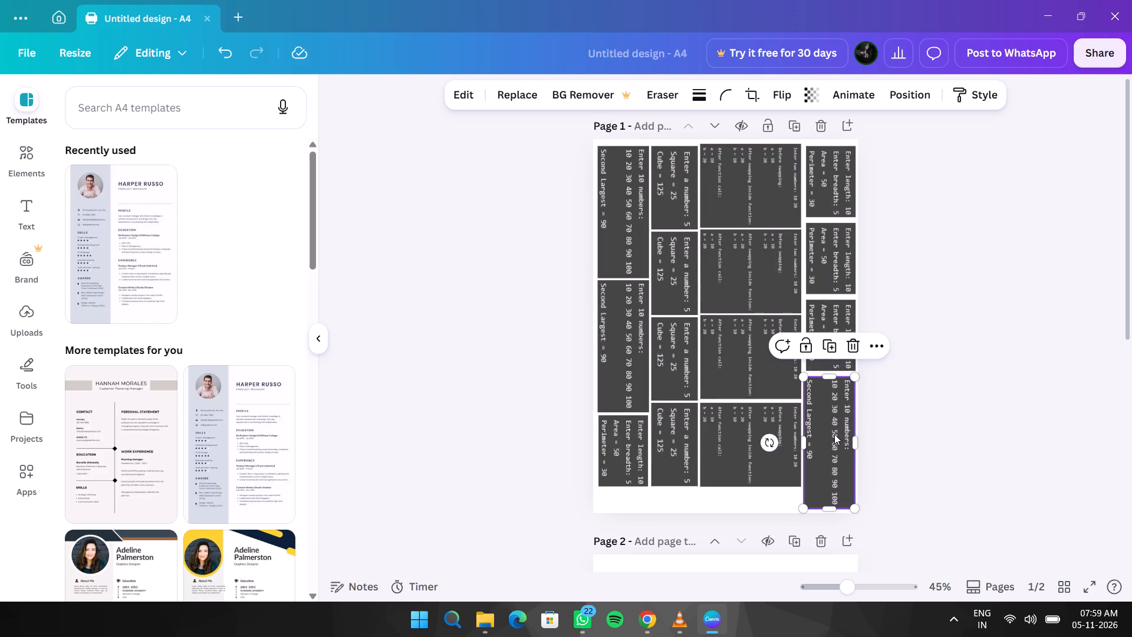
pyautogui.click(912, 435)
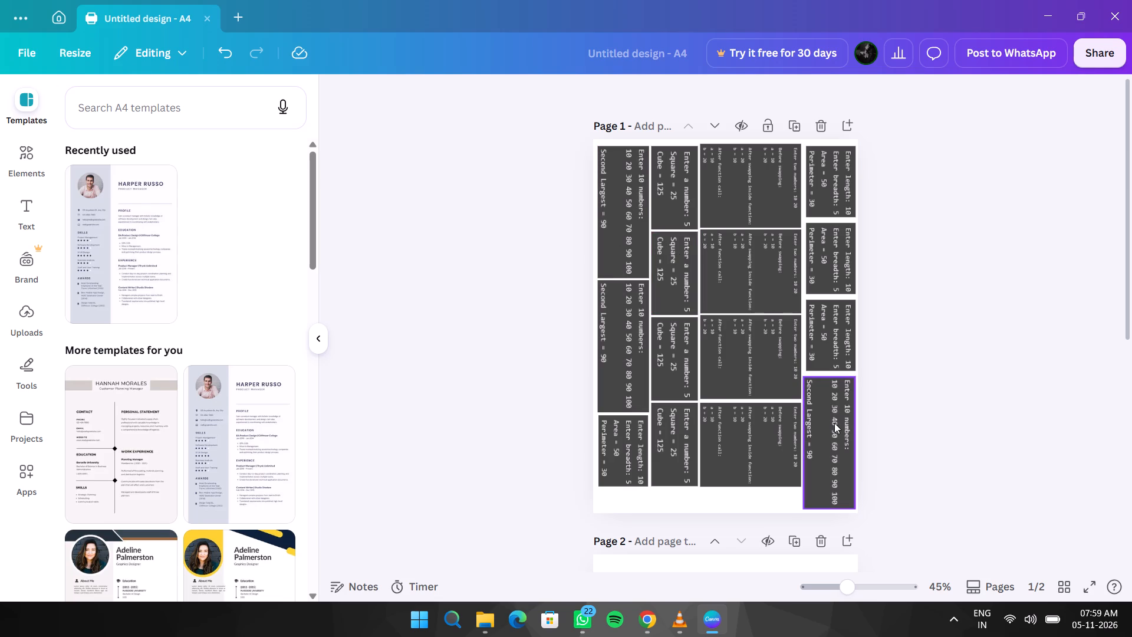
pyautogui.scroll(-5, 1029, 360)
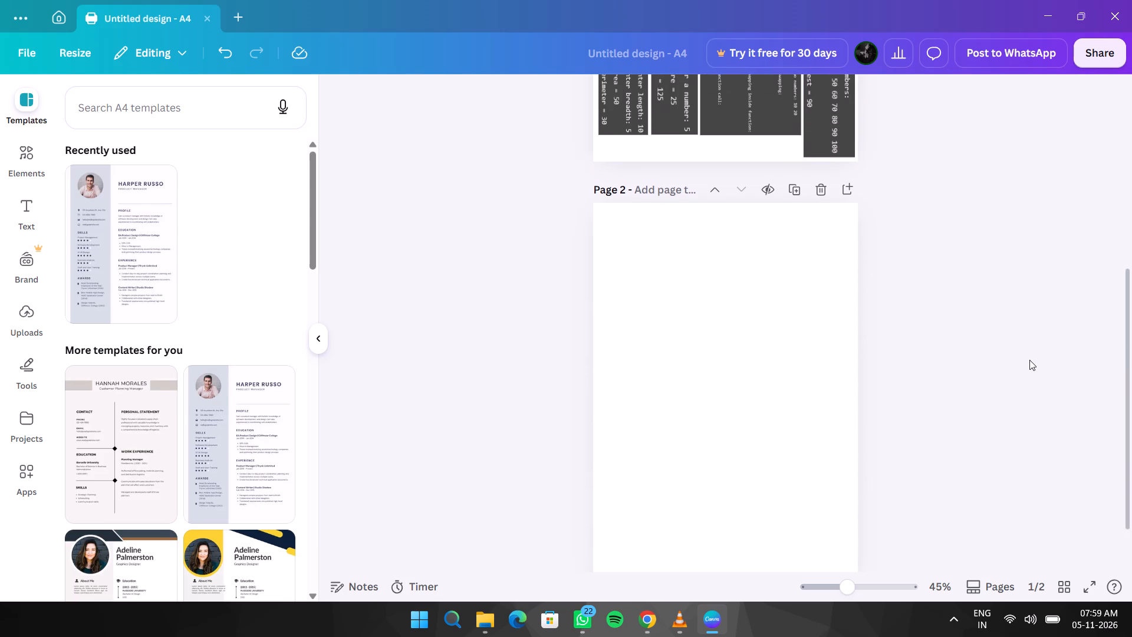
pyautogui.scroll(-1, 1029, 360)
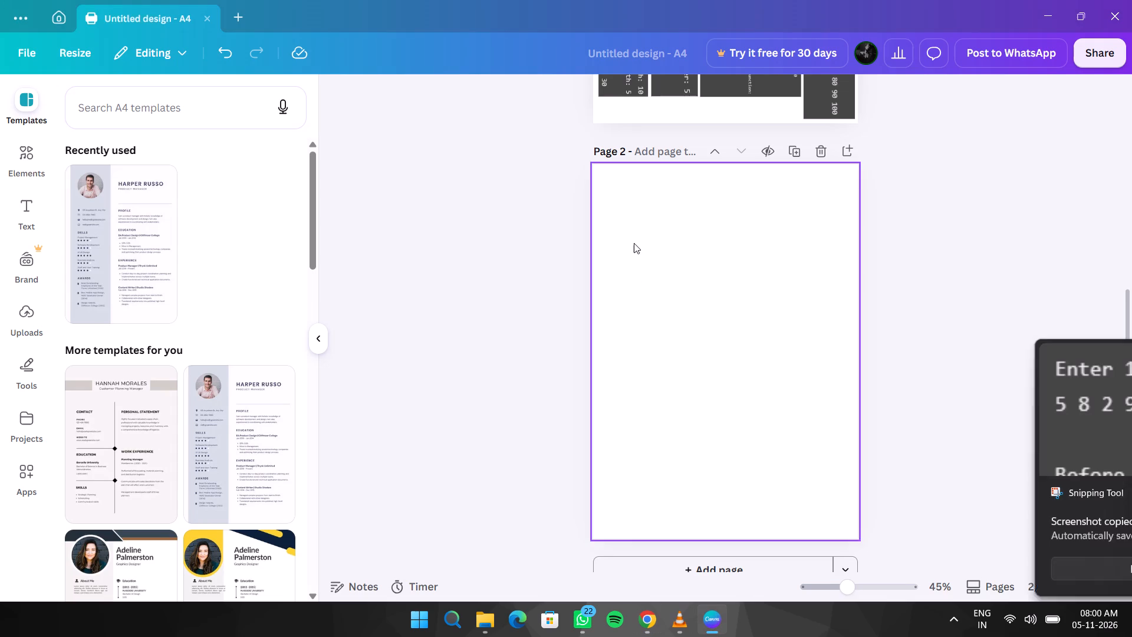
pyautogui.click(634, 243)
pyautogui.hotkey('ctrl', 'v')
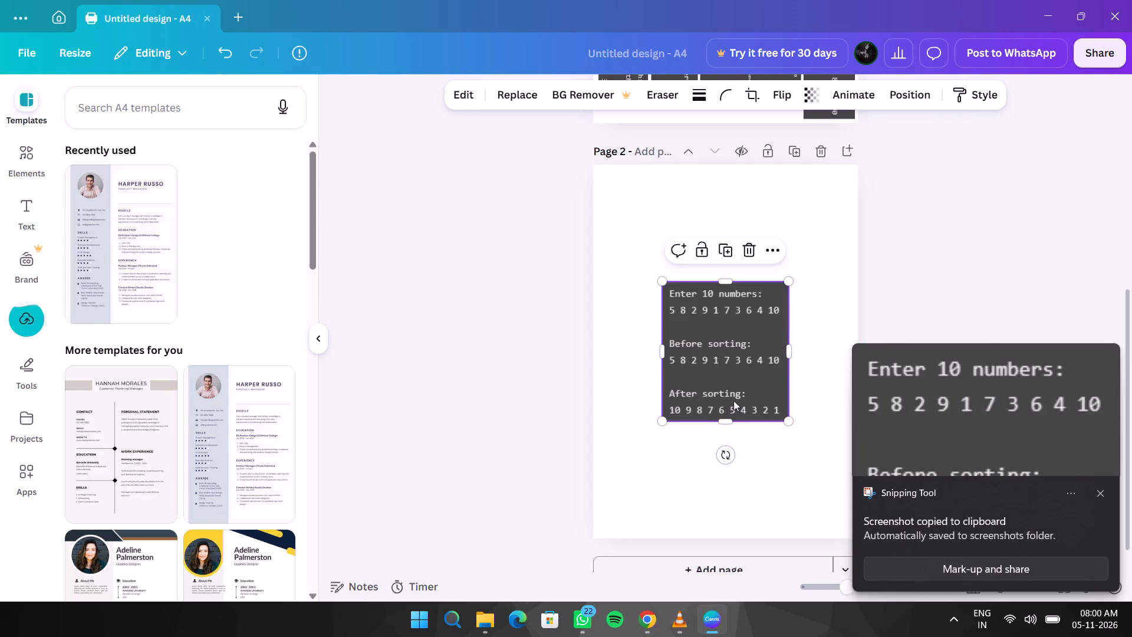
pyautogui.moveTo(787, 420); pyautogui.dragTo(753, 390)
pyautogui.moveTo(719, 342); pyautogui.dragTo(657, 234)
pyautogui.click(659, 233)
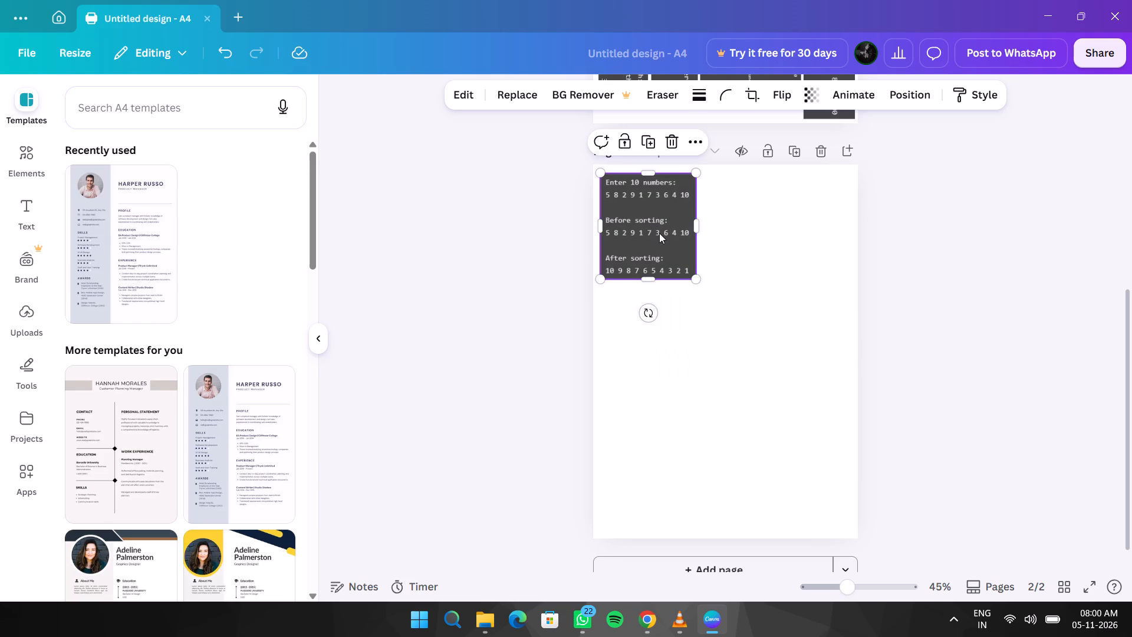
# Duplicate the bubble sort image and place the copy just to its right, level with it, at the top of page 2.
pyautogui.hotkey('ctrl', 'd')
pyautogui.doubleClick(659, 233)
pyautogui.scroll(-4, 807, 309)
pyautogui.scroll(1, 807, 309)
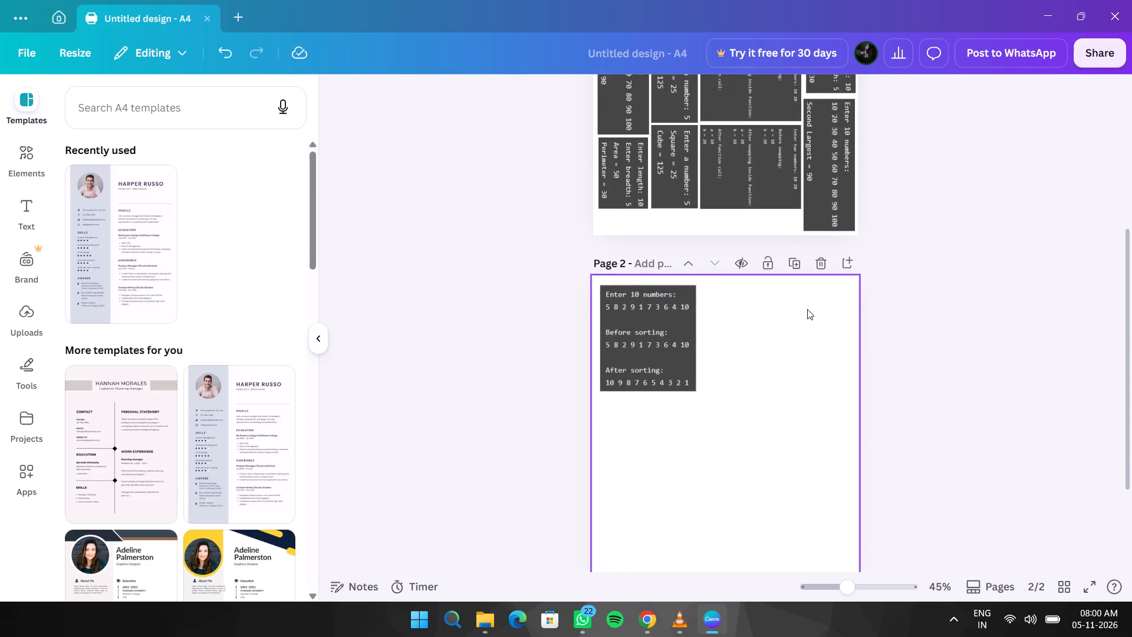
pyautogui.click(663, 325)
pyautogui.hotkey('ctrl', 'd')
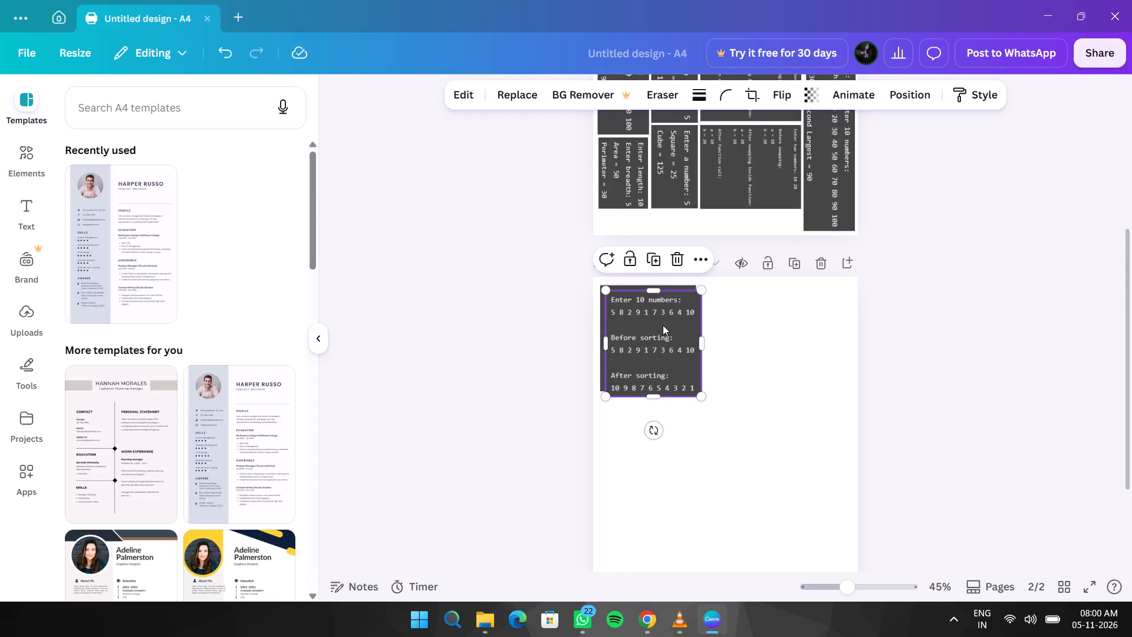
pyautogui.moveTo(663, 325); pyautogui.dragTo(761, 321)
pyautogui.click(761, 321)
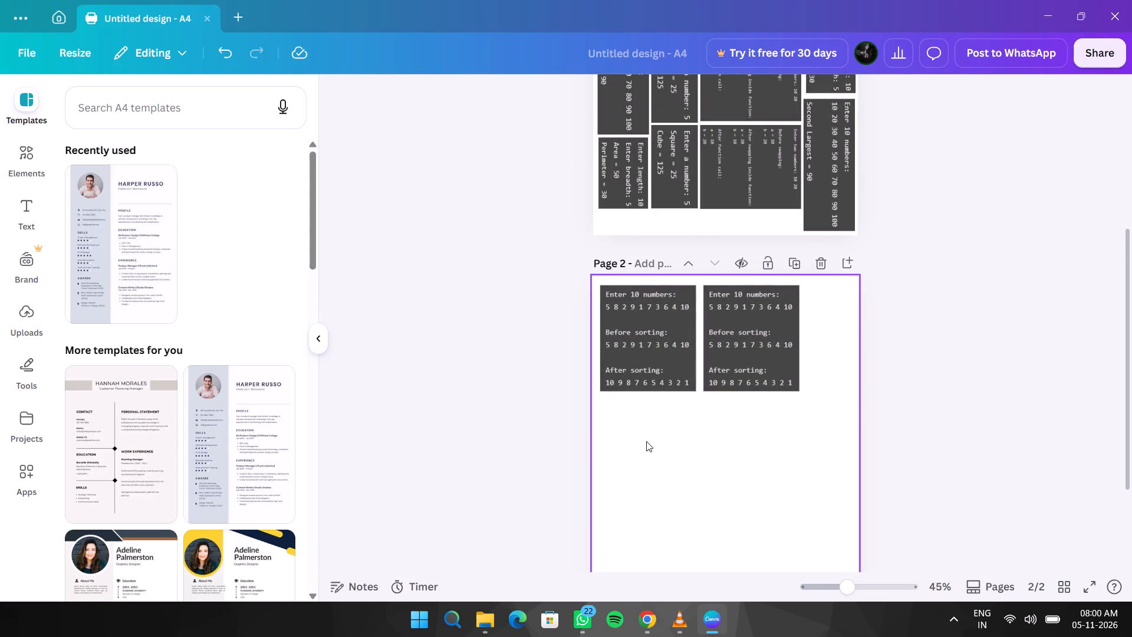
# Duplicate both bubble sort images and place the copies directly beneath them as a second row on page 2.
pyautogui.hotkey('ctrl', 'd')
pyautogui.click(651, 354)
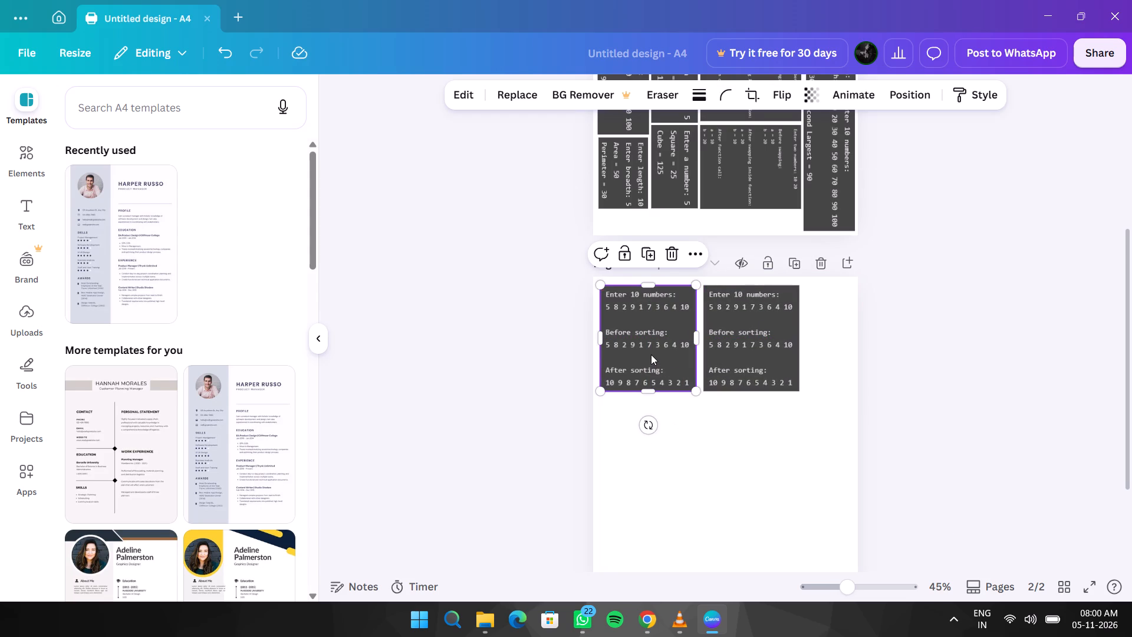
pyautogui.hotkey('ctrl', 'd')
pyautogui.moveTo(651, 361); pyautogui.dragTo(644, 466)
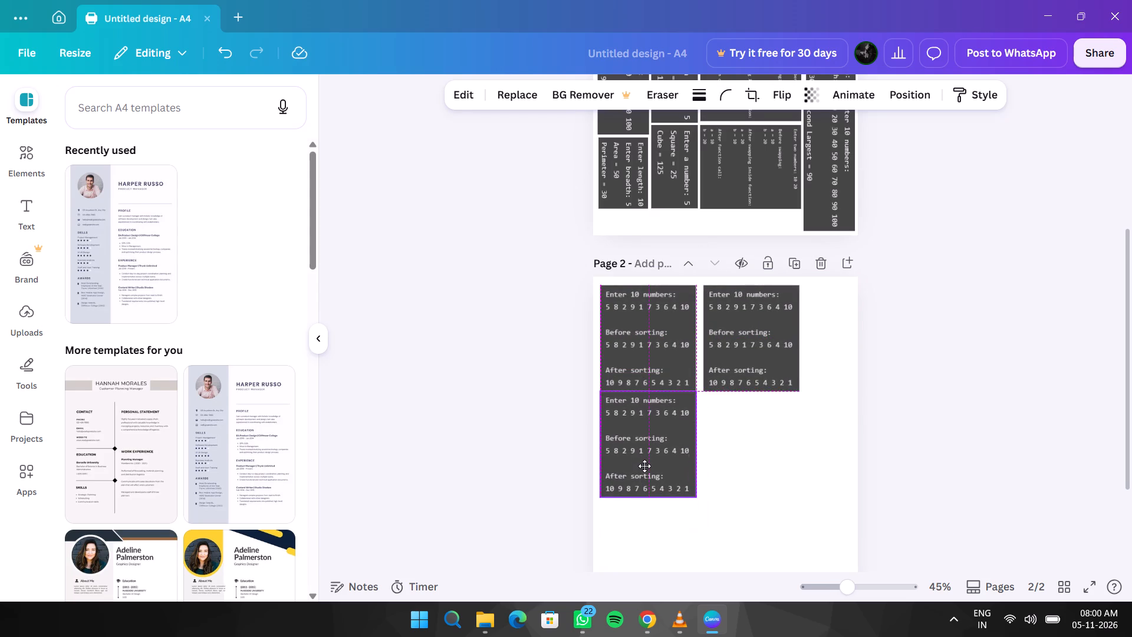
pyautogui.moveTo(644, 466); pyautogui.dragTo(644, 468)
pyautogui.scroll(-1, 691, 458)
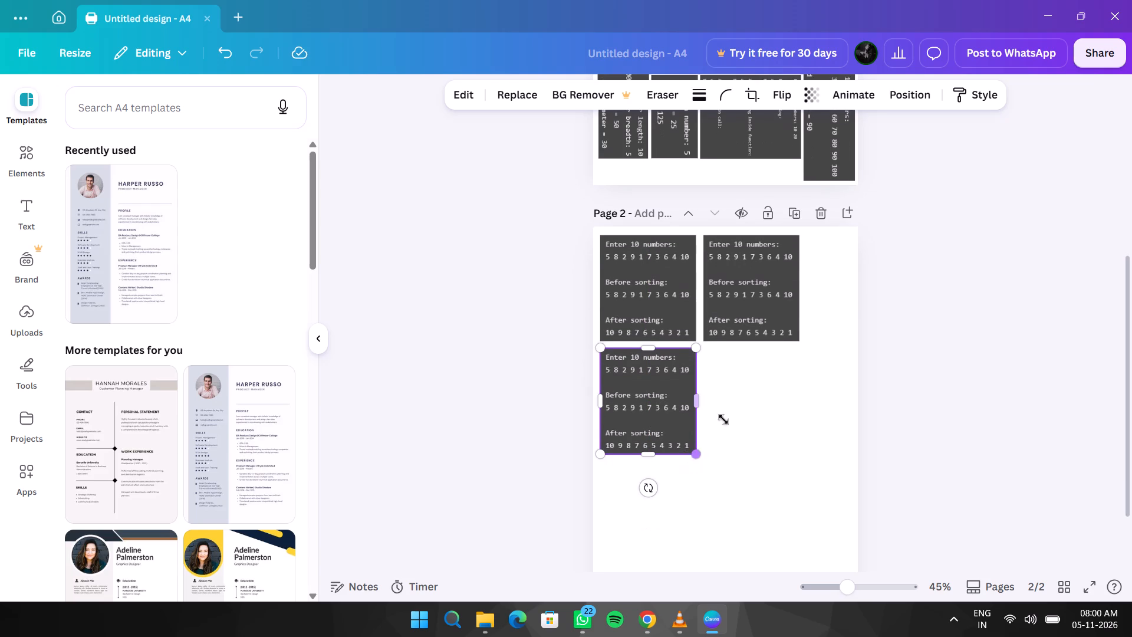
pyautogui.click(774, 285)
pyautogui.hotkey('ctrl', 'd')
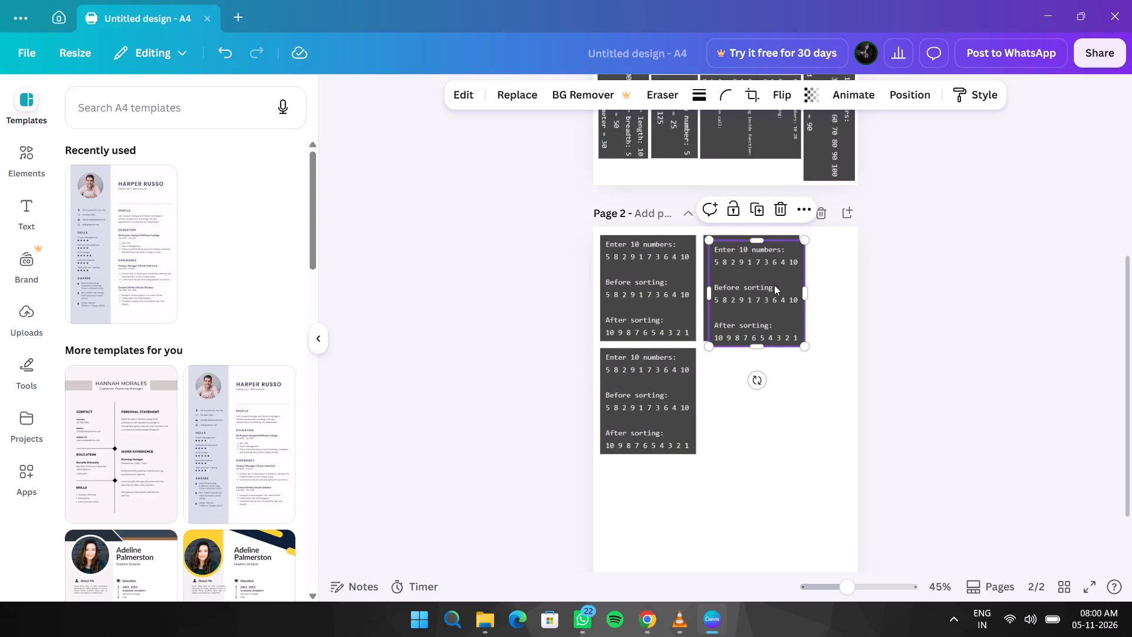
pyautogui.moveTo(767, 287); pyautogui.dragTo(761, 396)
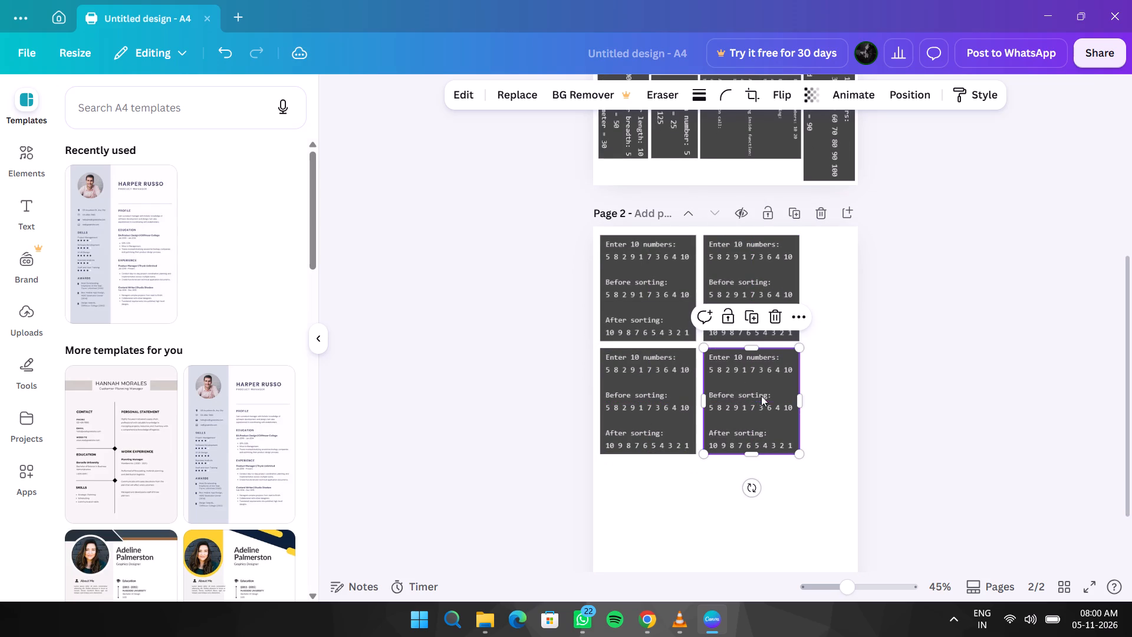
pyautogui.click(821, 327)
# Delete the two lower bubble sort copies and the upper-right one from page 2, leaving only the top-left image.
pyautogui.click(653, 292)
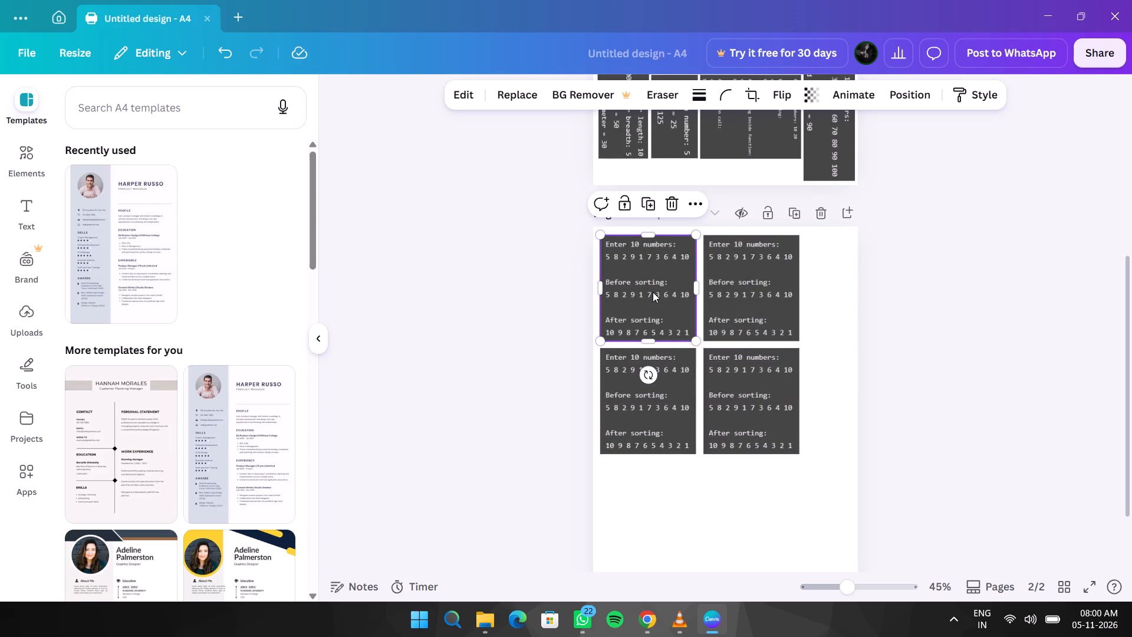
pyautogui.click(673, 406)
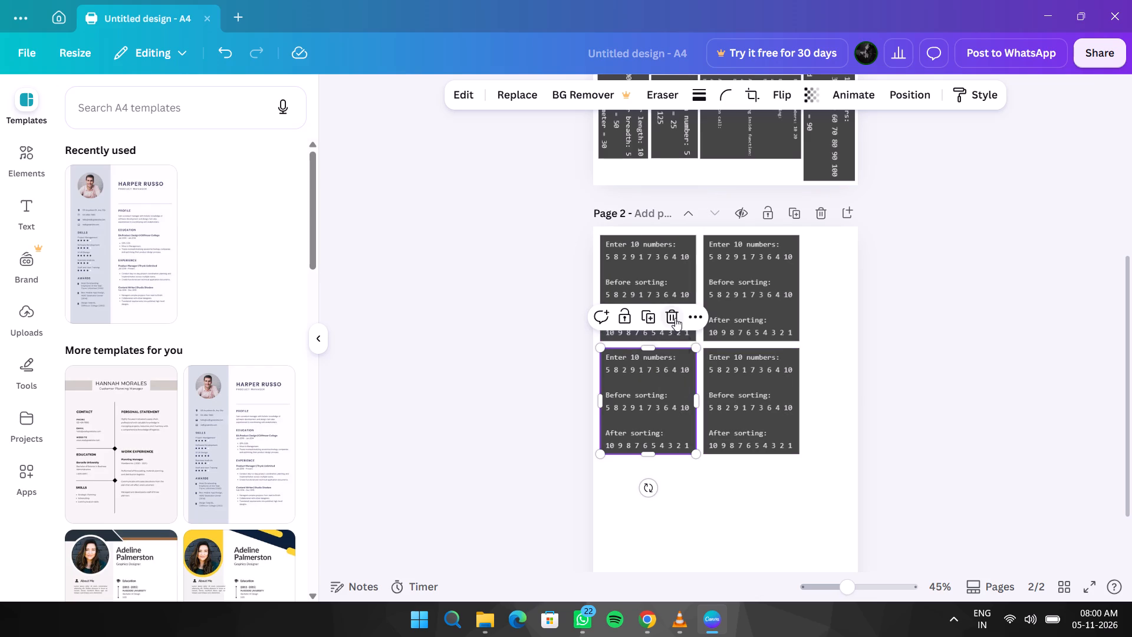
pyautogui.click(675, 318)
pyautogui.click(742, 385)
pyautogui.click(782, 308)
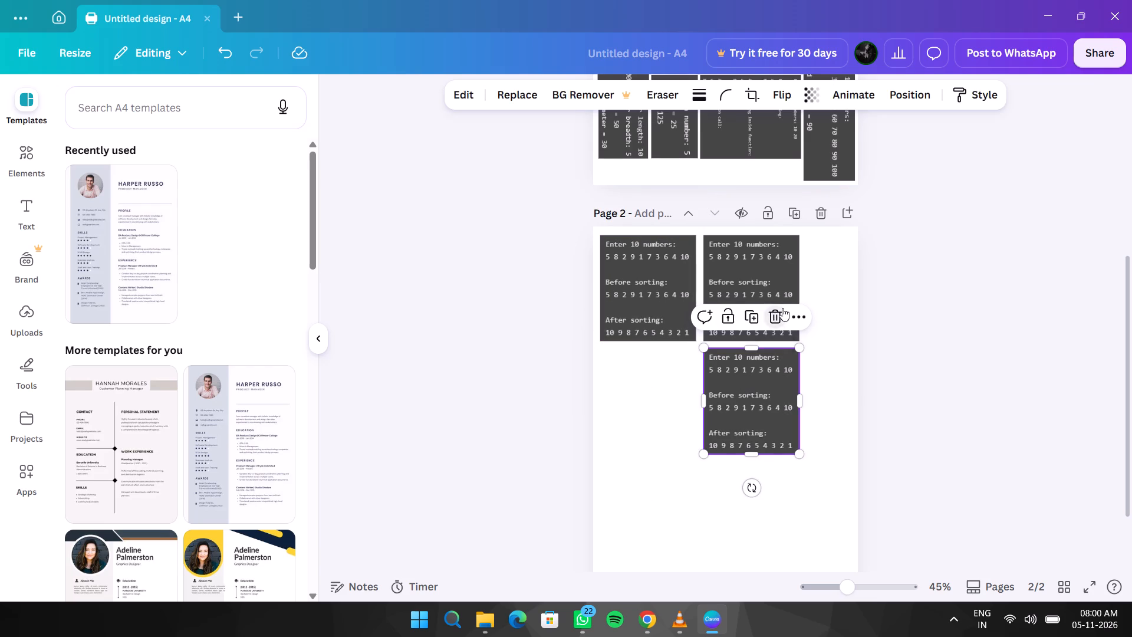
pyautogui.click(760, 303)
pyautogui.click(775, 206)
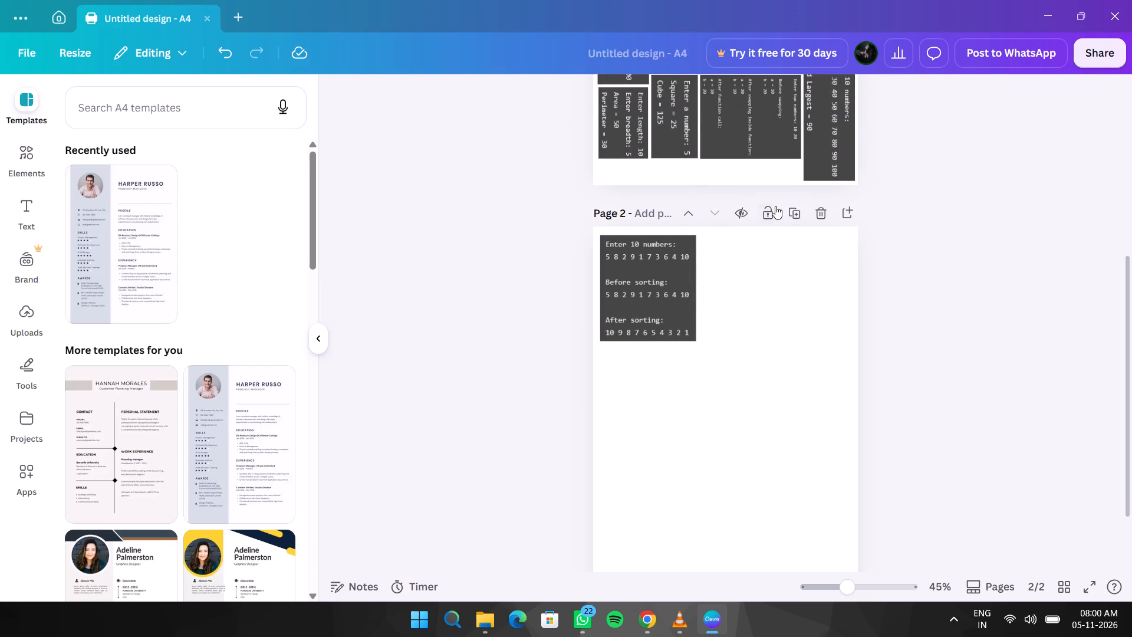
# Check page 1's rotated layout, and delete the remaining bubble sort image from page 2.
pyautogui.scroll(6, 803, 324)
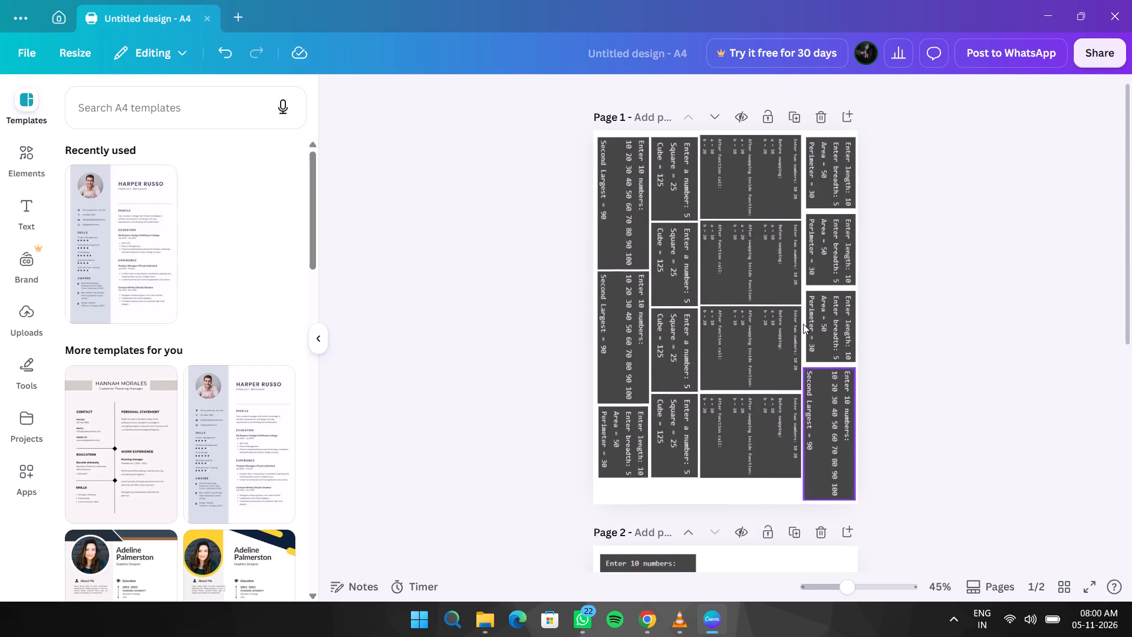
pyautogui.scroll(1, 803, 324)
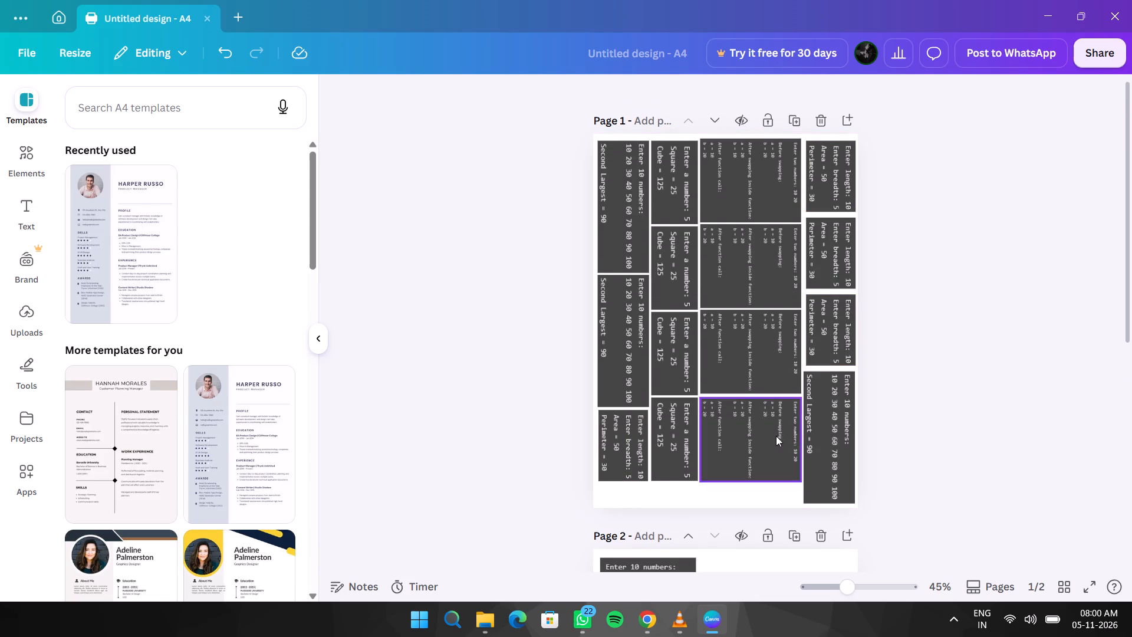
pyautogui.click(820, 431)
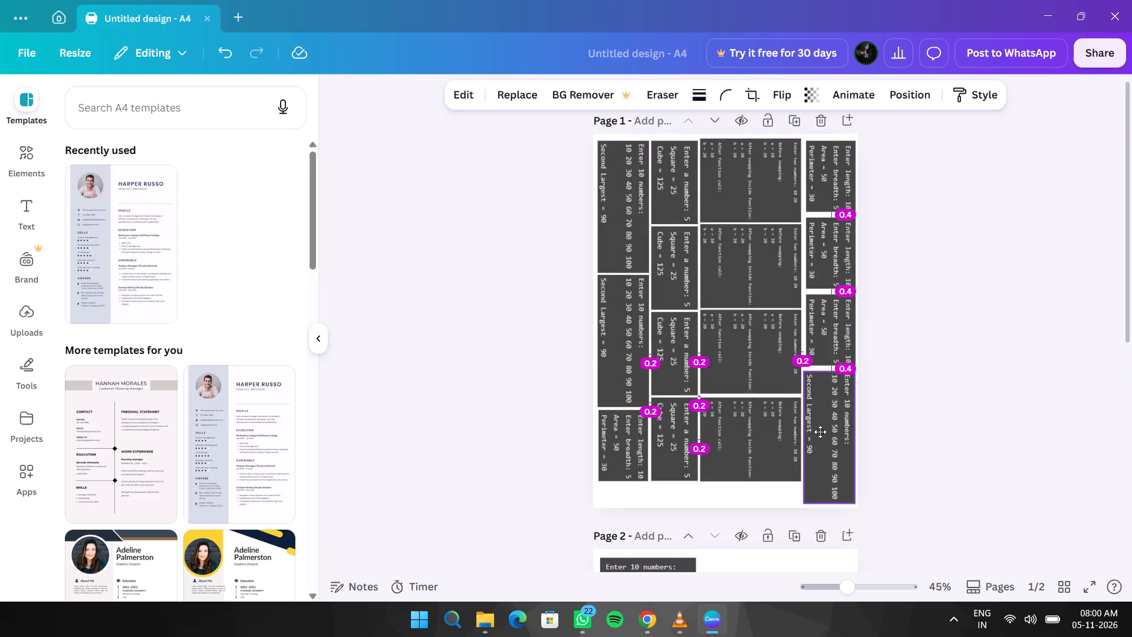
pyautogui.click(929, 451)
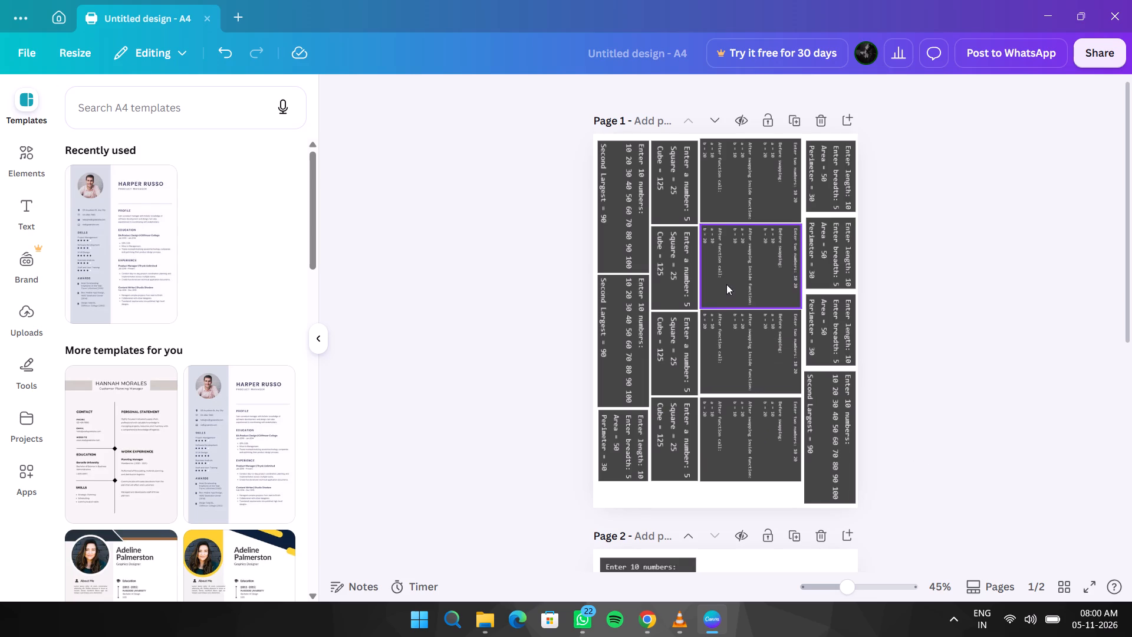
pyautogui.scroll(-2, 726, 284)
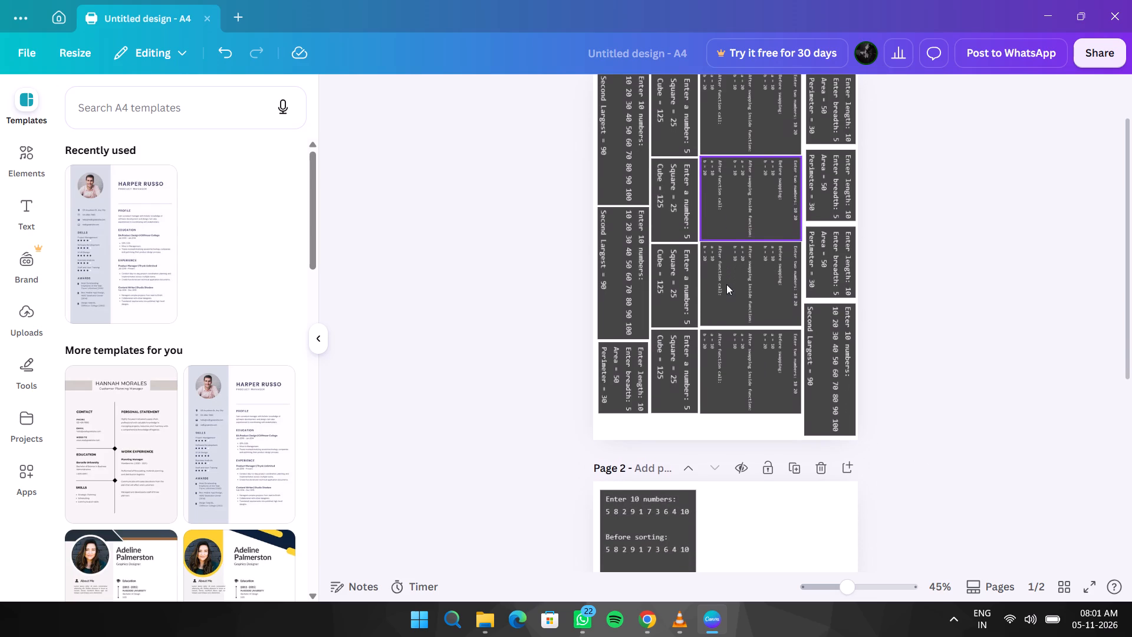
pyautogui.scroll(-2, 726, 284)
pyautogui.click(646, 476)
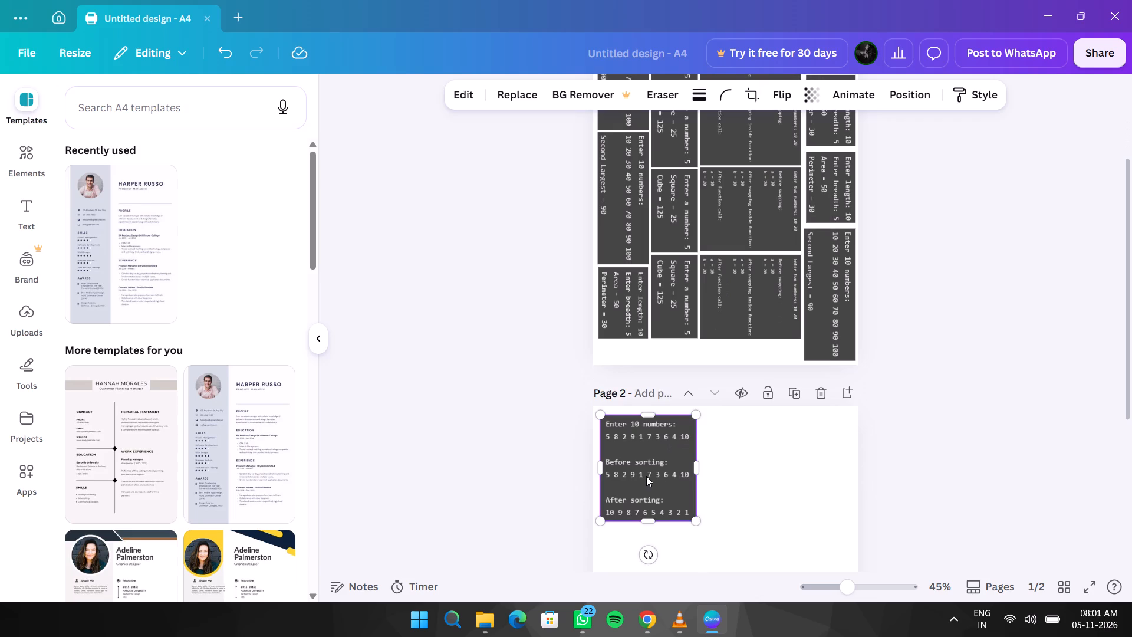
pyautogui.click(673, 388)
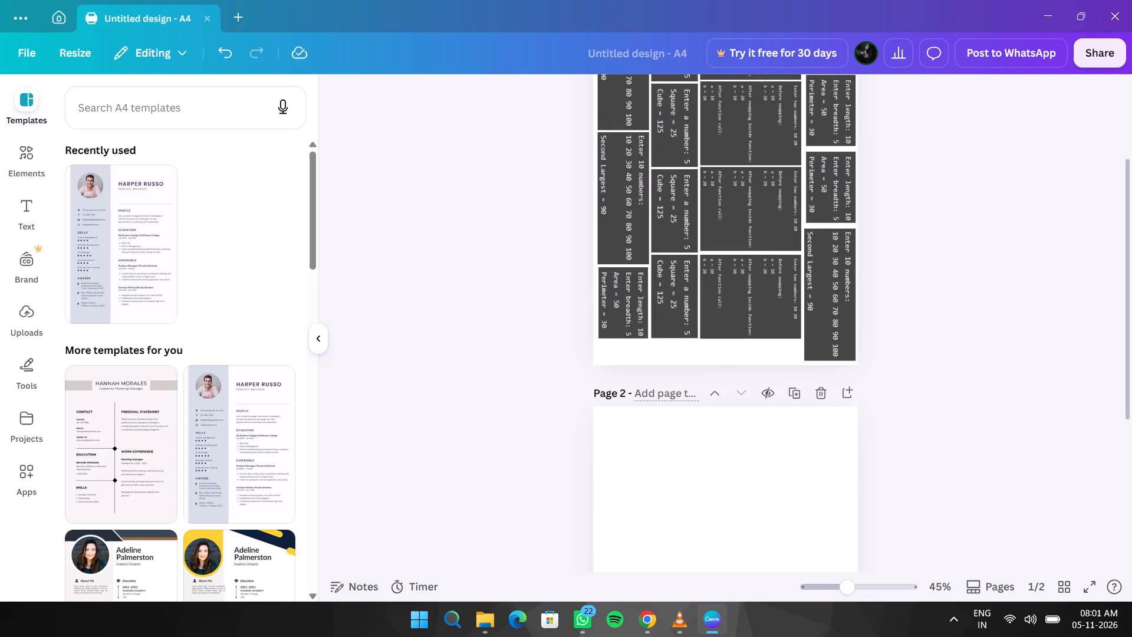
# Paste the bubble sort snip onto the empty page 2 and rotate it a quarter turn clockwise.
pyautogui.click(682, 498)
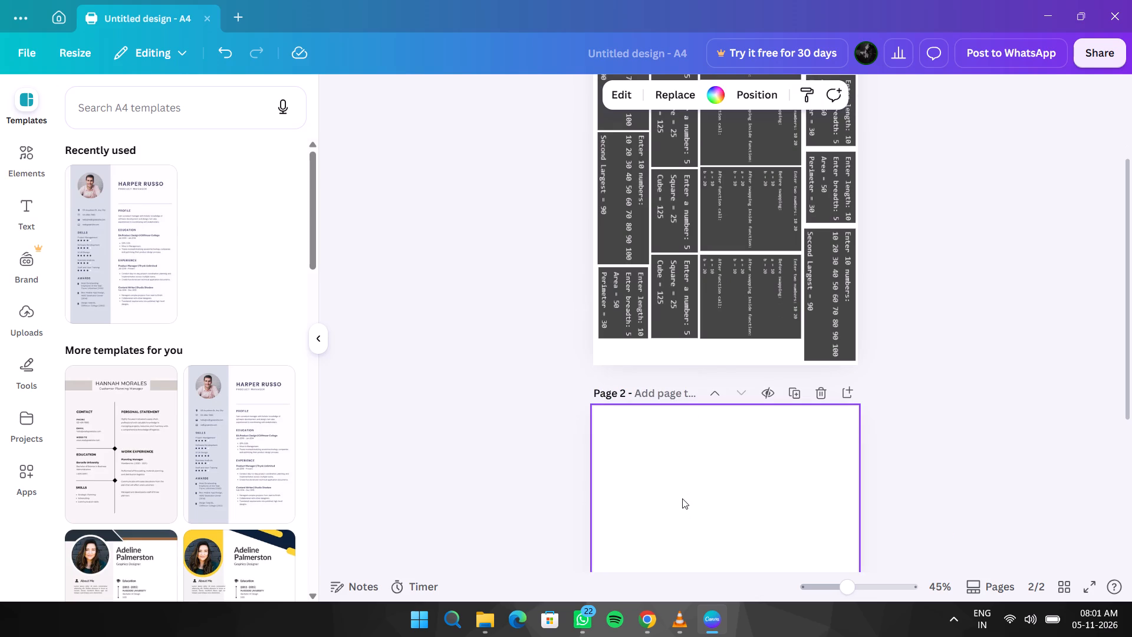
pyautogui.hotkey('ctrl', 'v')
pyautogui.scroll(-1, 643, 468)
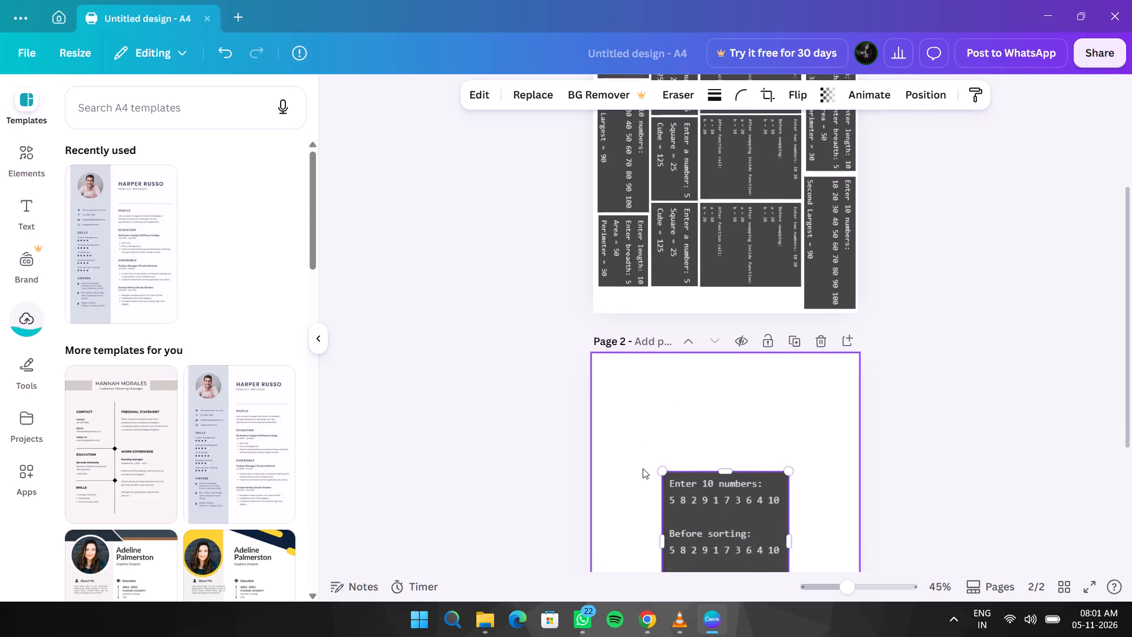
pyautogui.scroll(-1, 643, 468)
pyautogui.scroll(-2, 706, 476)
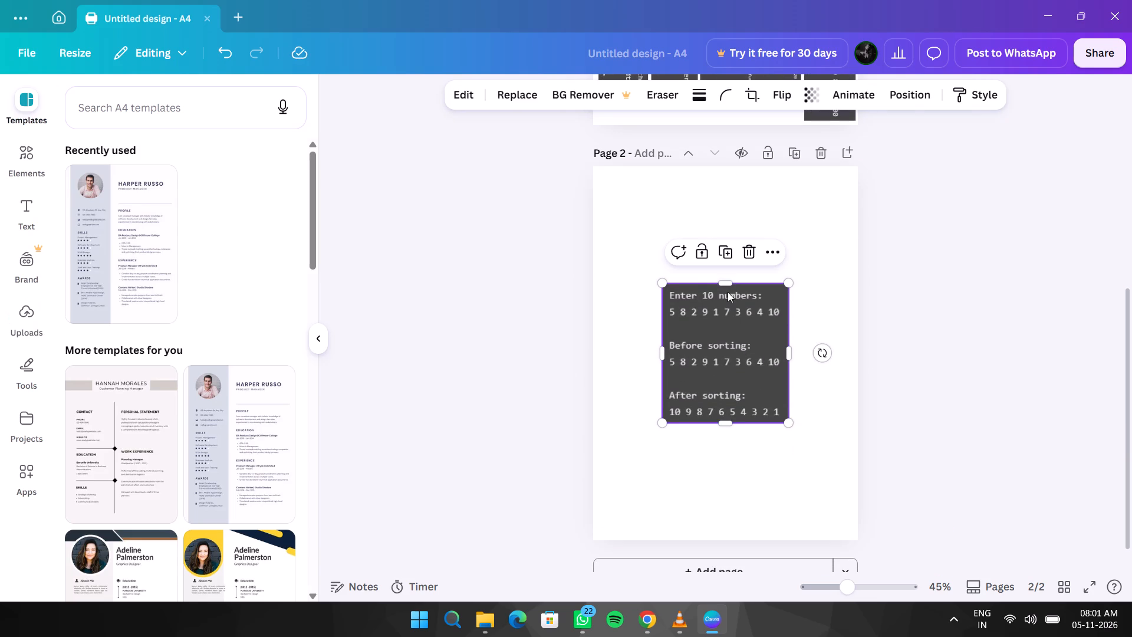
pyautogui.click(720, 362)
pyautogui.click(710, 367)
pyautogui.moveTo(722, 465); pyautogui.dragTo(600, 359)
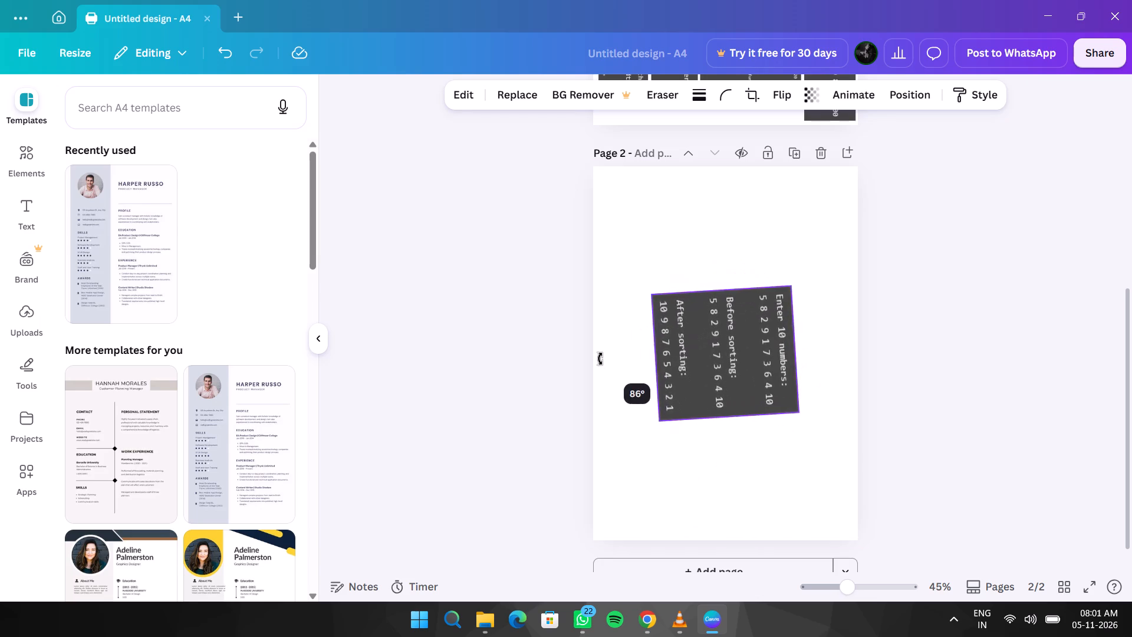
pyautogui.moveTo(600, 359); pyautogui.dragTo(597, 353)
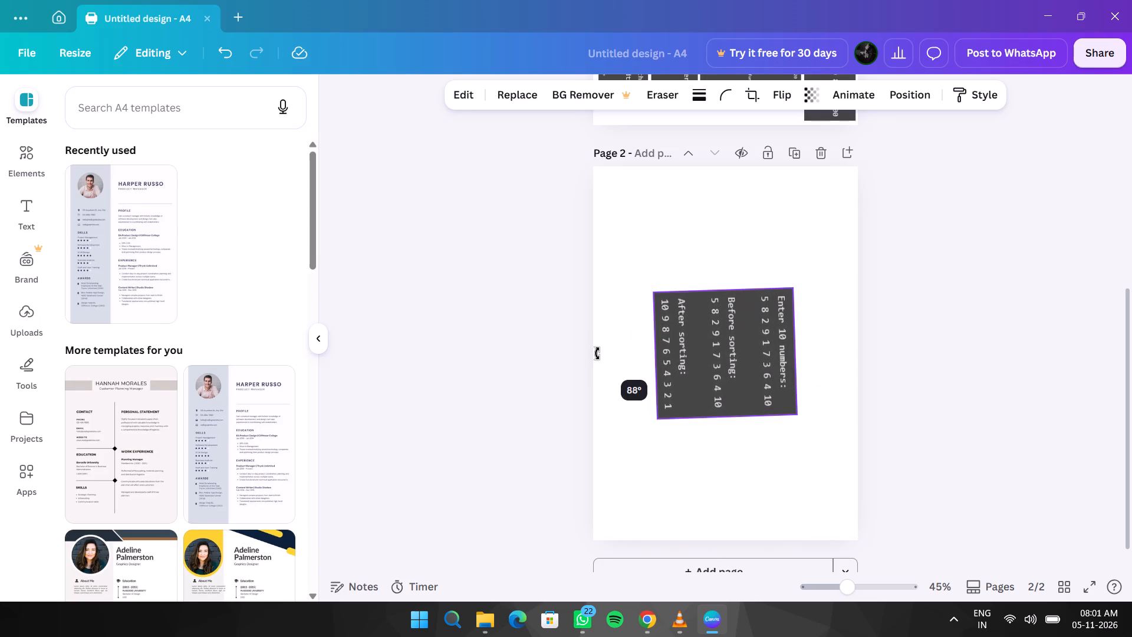
pyautogui.moveTo(597, 353); pyautogui.dragTo(597, 352)
# Shrink the rotated bubble sort image and place it in page 2's top-right corner with a small margin.
pyautogui.moveTo(735, 364); pyautogui.dragTo(782, 263)
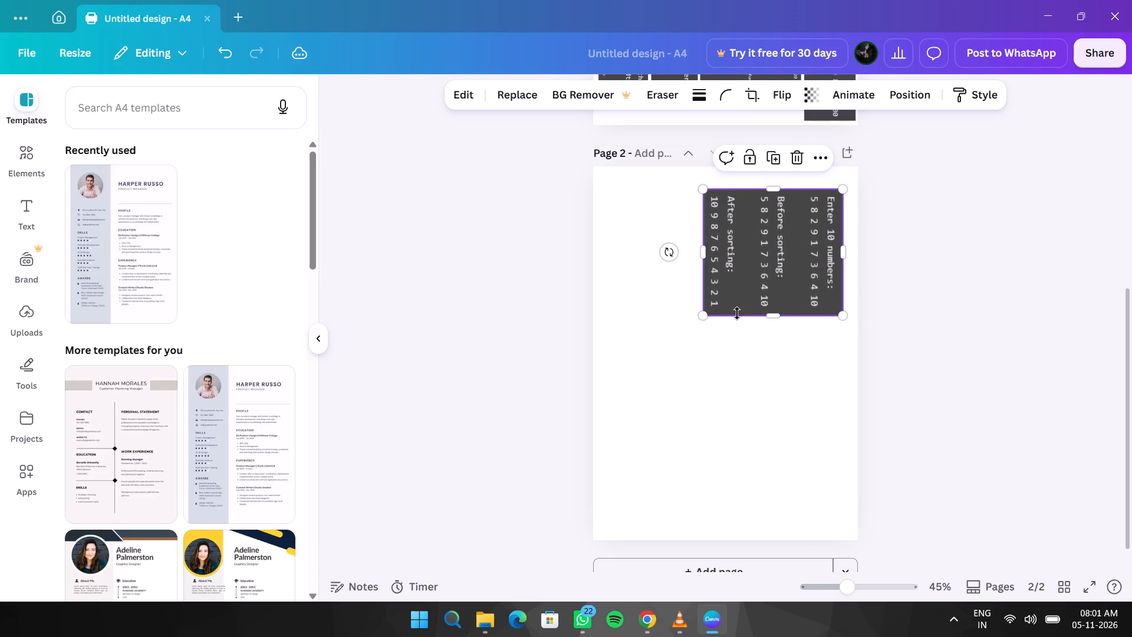
pyautogui.moveTo(699, 317); pyautogui.dragTo(731, 287)
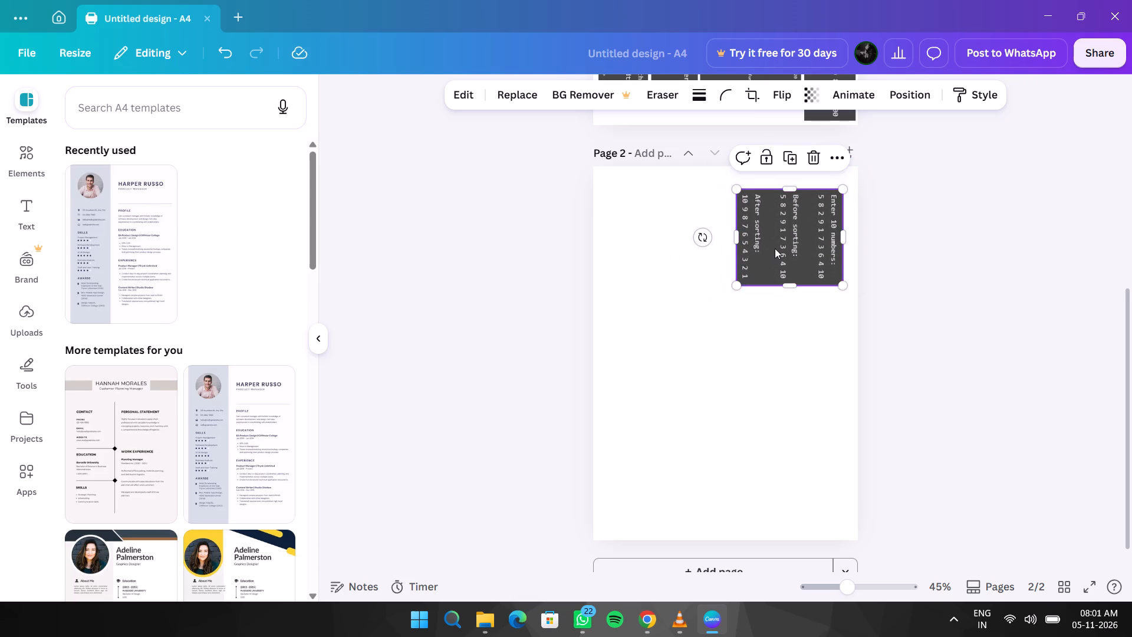
pyautogui.moveTo(775, 248); pyautogui.dragTo(785, 232)
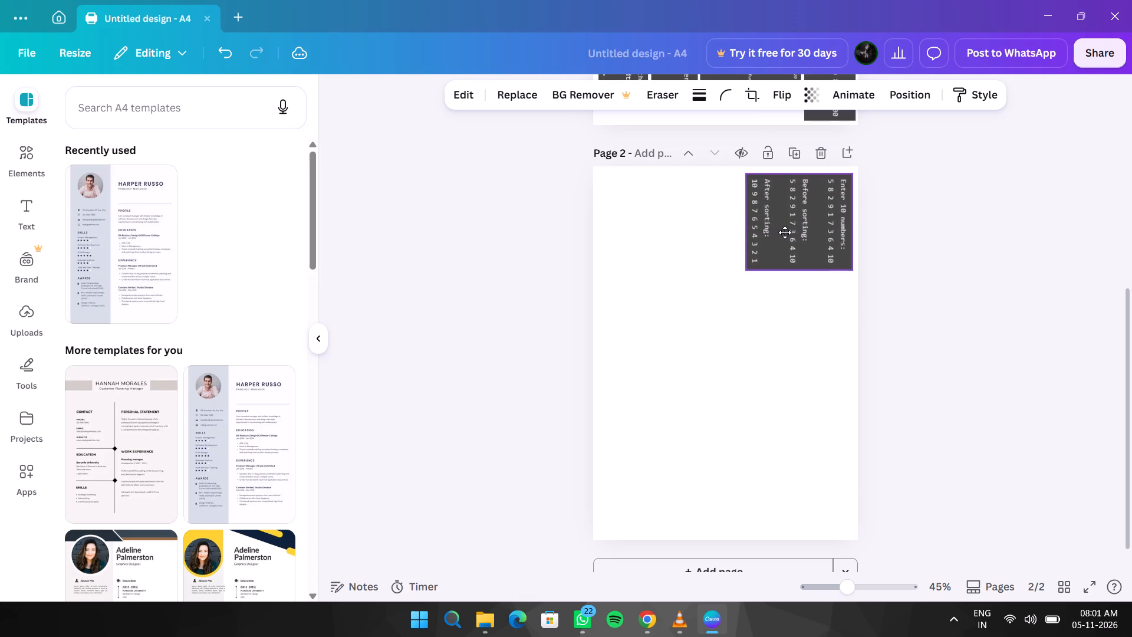
pyautogui.moveTo(785, 232); pyautogui.dragTo(785, 231)
pyautogui.click(785, 231)
pyautogui.click(785, 231)
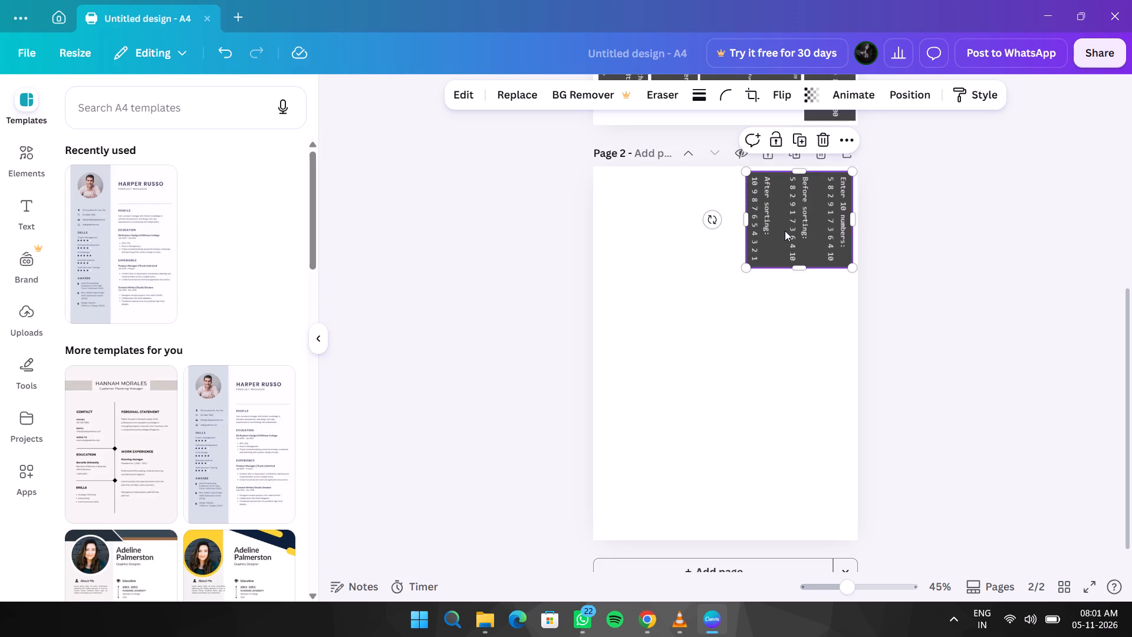
# Duplicate the rotated bubble sort image three times, stacking the copies below it with small even gaps along page 2's right edge.
pyautogui.hotkey('ctrl', 'd')
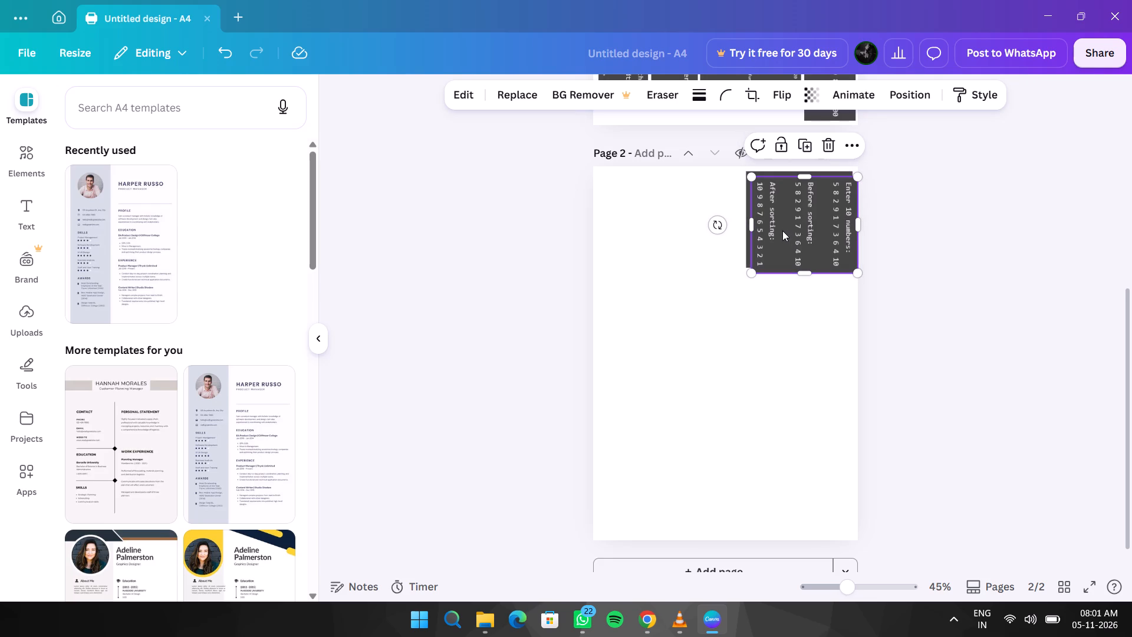
pyautogui.moveTo(782, 231); pyautogui.dragTo(779, 326)
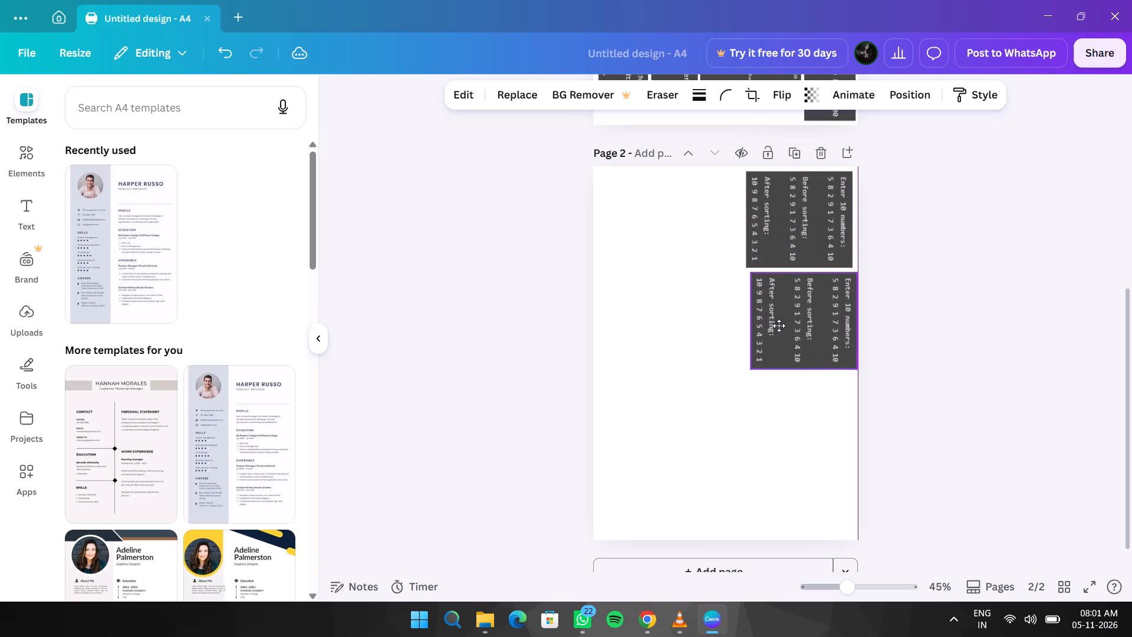
pyautogui.moveTo(779, 326); pyautogui.dragTo(775, 330)
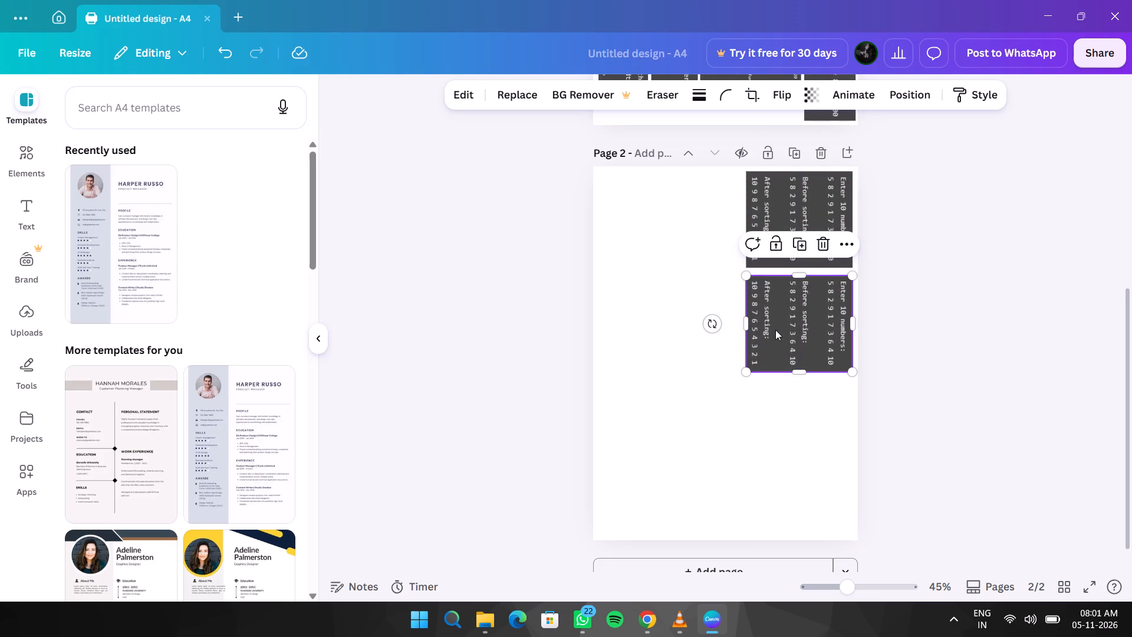
pyautogui.hotkey('ctrl', 'v')
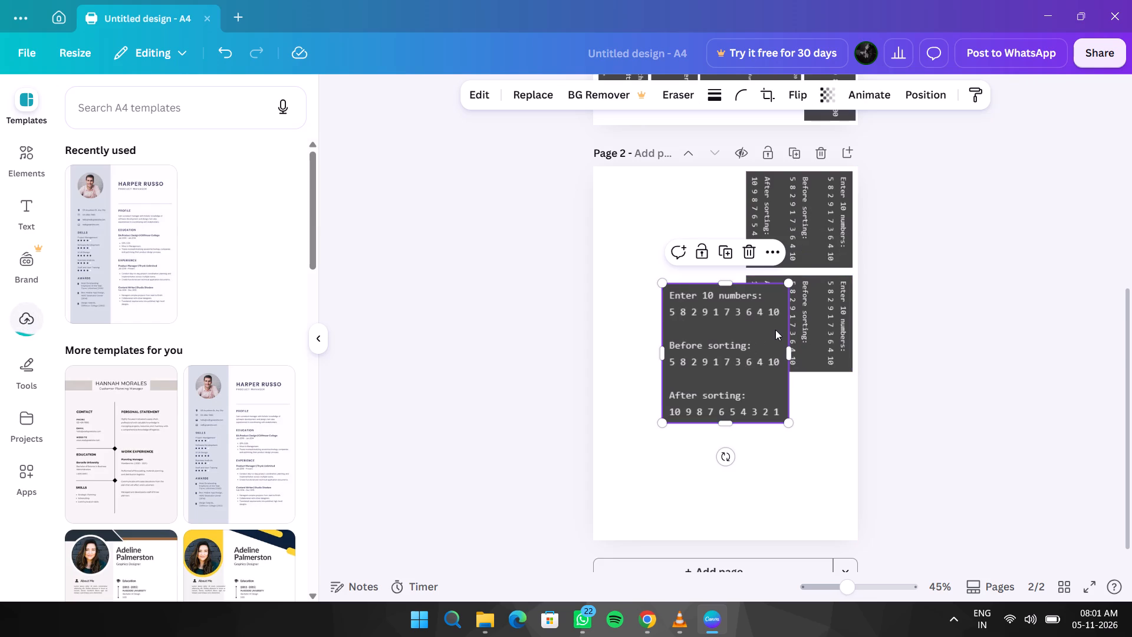
pyautogui.click(741, 259)
pyautogui.click(778, 324)
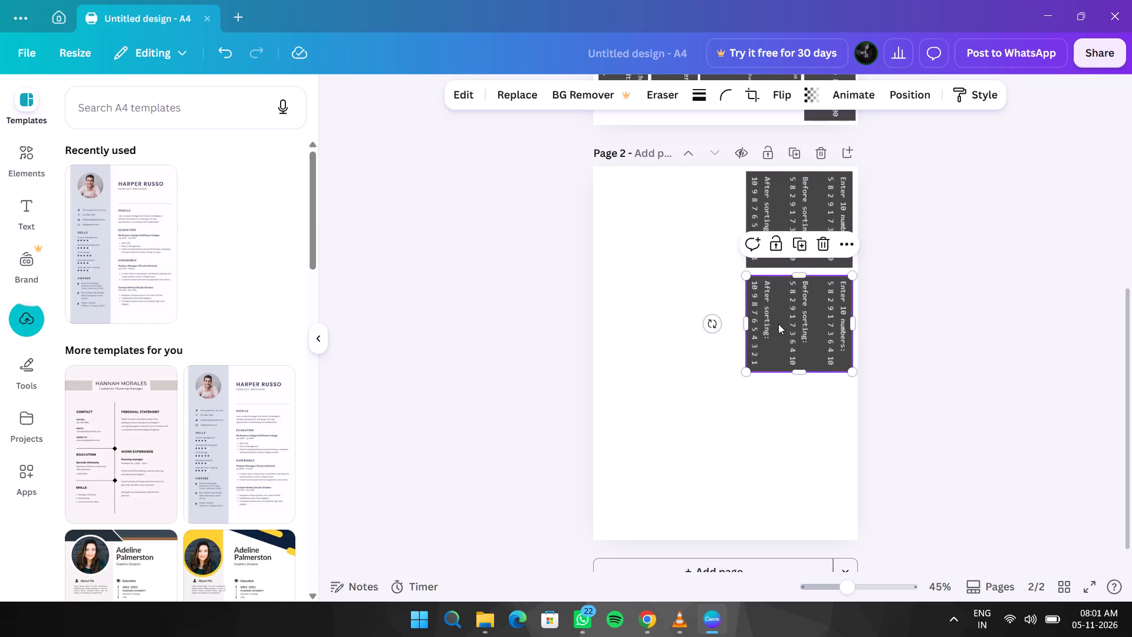
pyautogui.hotkey('ctrl', 'd')
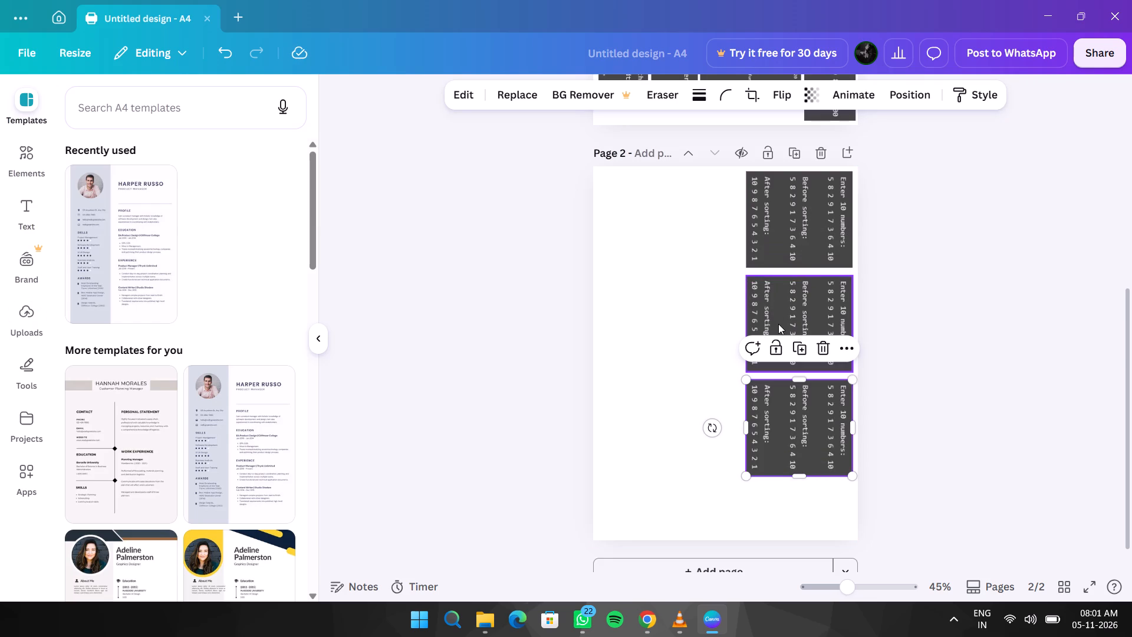
pyautogui.hotkey('ctrl', 'd')
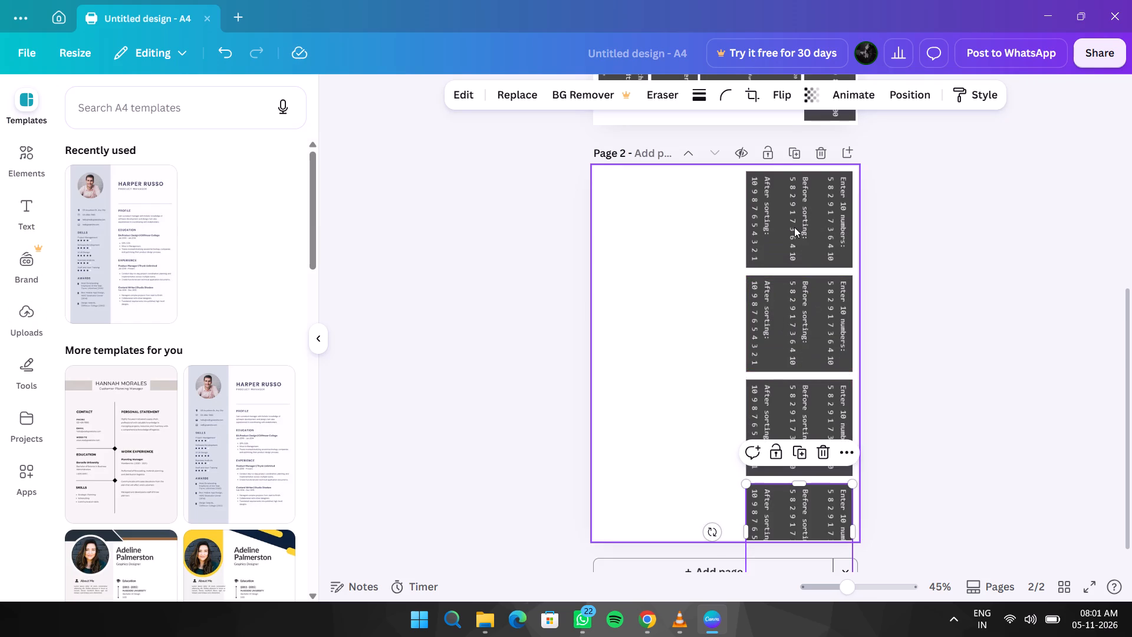
# Shrink the topmost bubble sort image in page 2's right column slightly, keeping its top-right corner in place.
pyautogui.click(794, 227)
pyautogui.moveTo(743, 271); pyautogui.dragTo(750, 262)
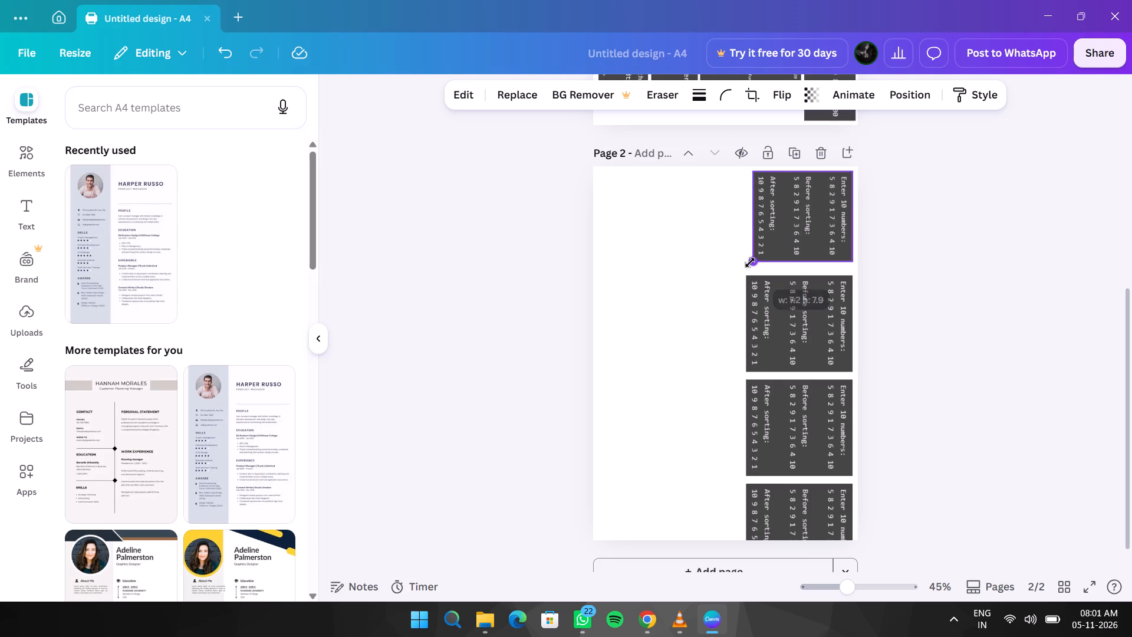
pyautogui.moveTo(750, 262); pyautogui.dragTo(752, 260)
pyautogui.click(752, 260)
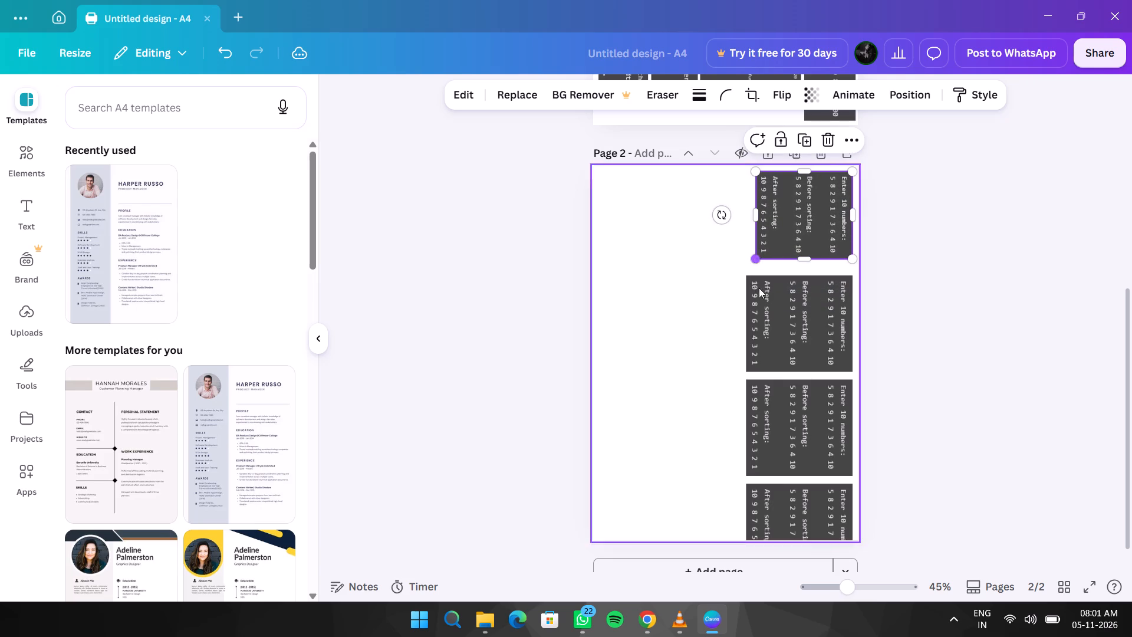
# Delete the three larger bubble sort copies below the shrunken top image on page 2.
pyautogui.click(755, 310)
pyautogui.click(821, 255)
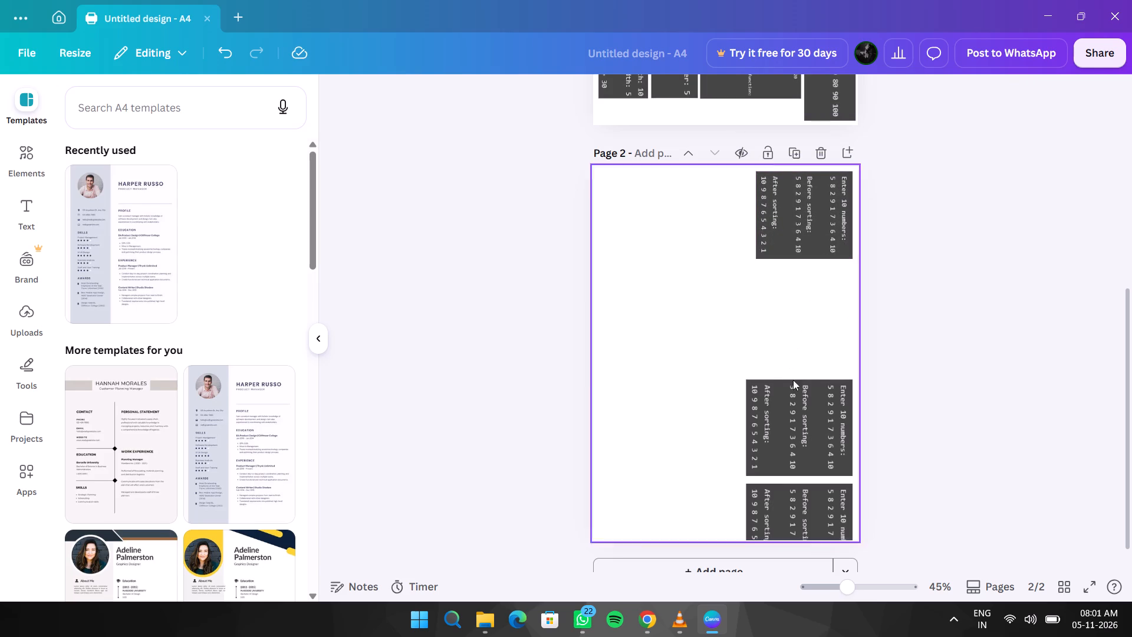
pyautogui.click(791, 395)
pyautogui.click(822, 345)
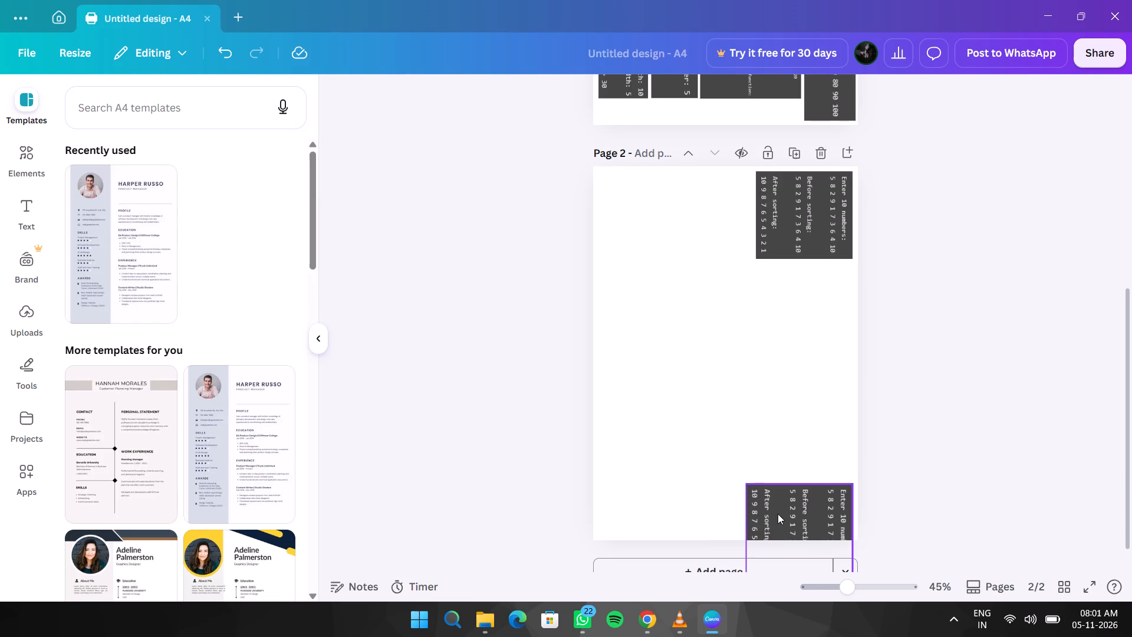
pyautogui.click(778, 517)
pyautogui.click(818, 457)
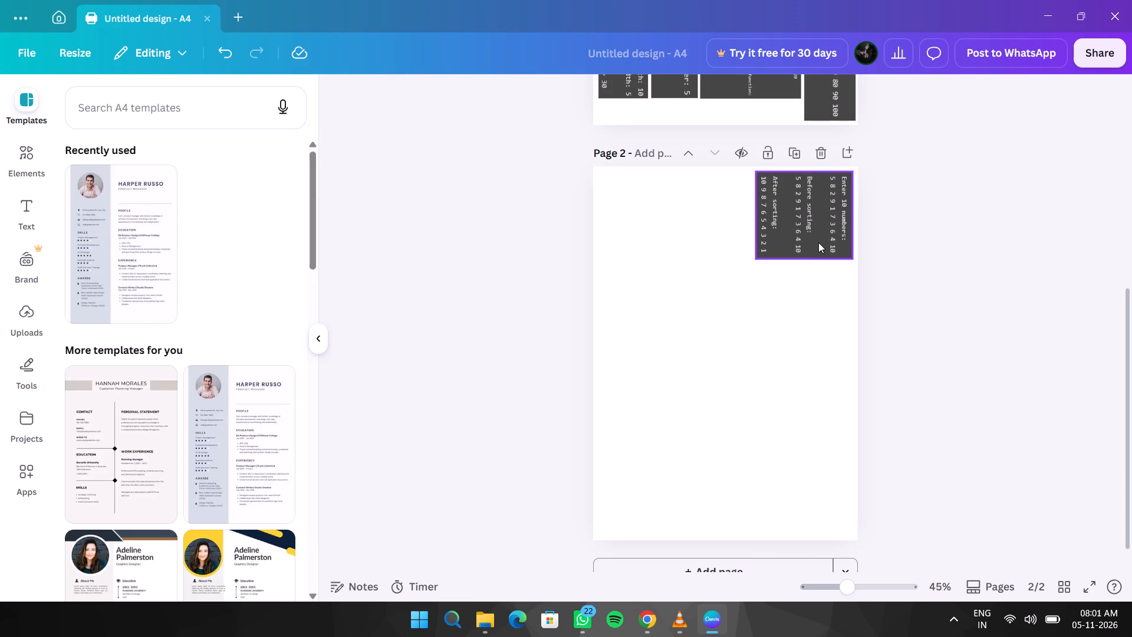
# Duplicate the shrunken bubble sort image three times, stacking the copies directly below it along page 2's right edge.
pyautogui.click(818, 242)
pyautogui.hotkey('ctrl', 'd')
pyautogui.moveTo(811, 245); pyautogui.dragTo(796, 330)
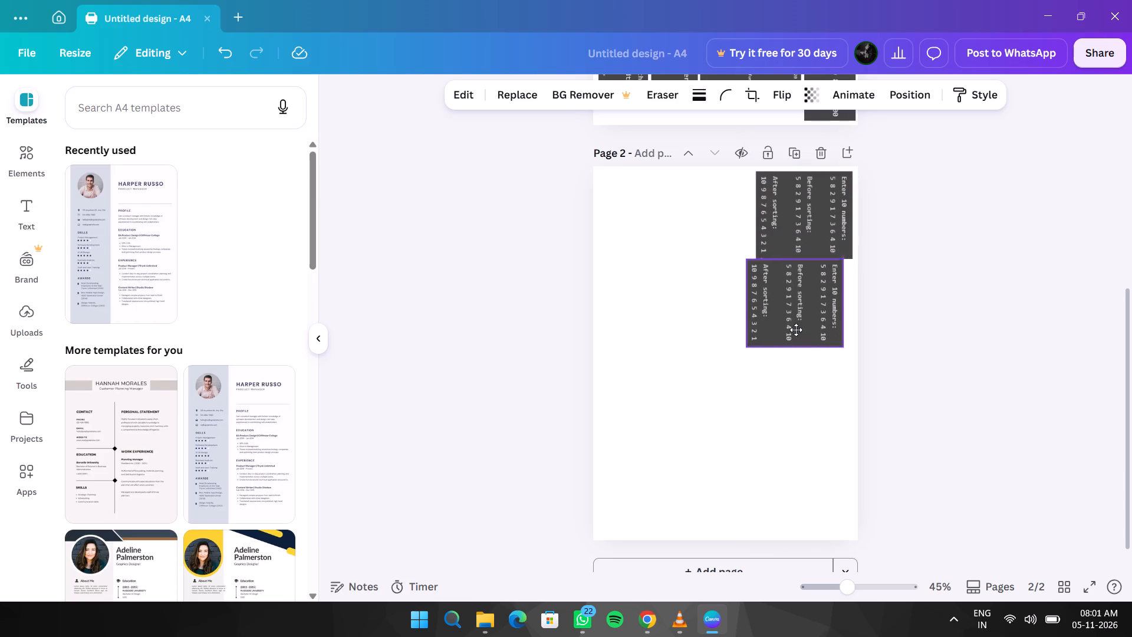
pyautogui.moveTo(796, 330); pyautogui.dragTo(804, 329)
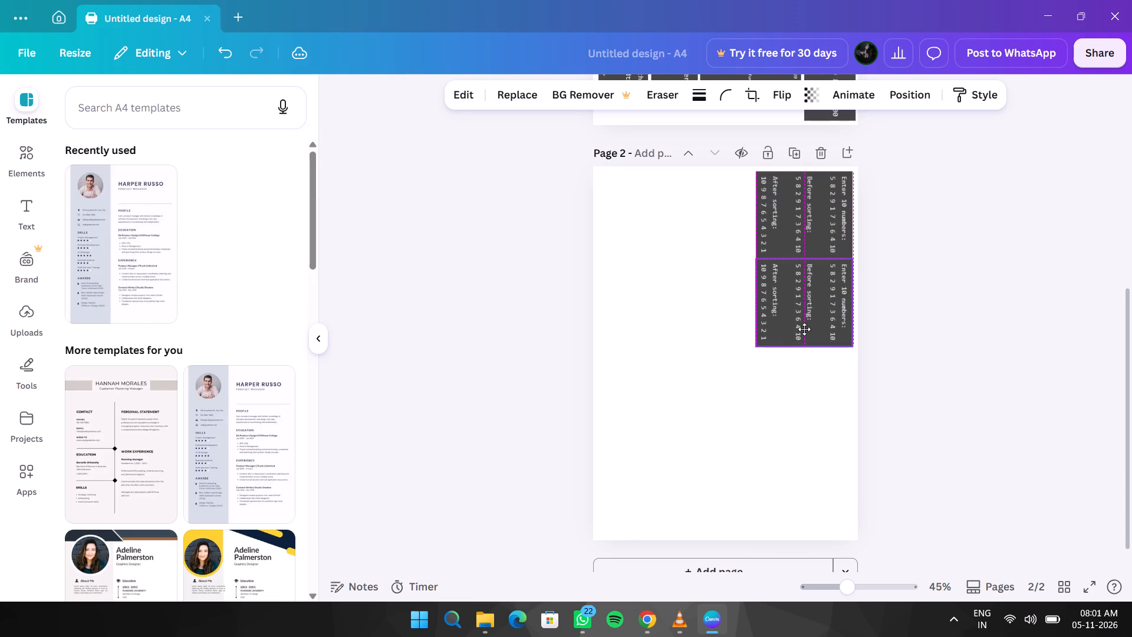
pyautogui.moveTo(804, 329); pyautogui.dragTo(804, 330)
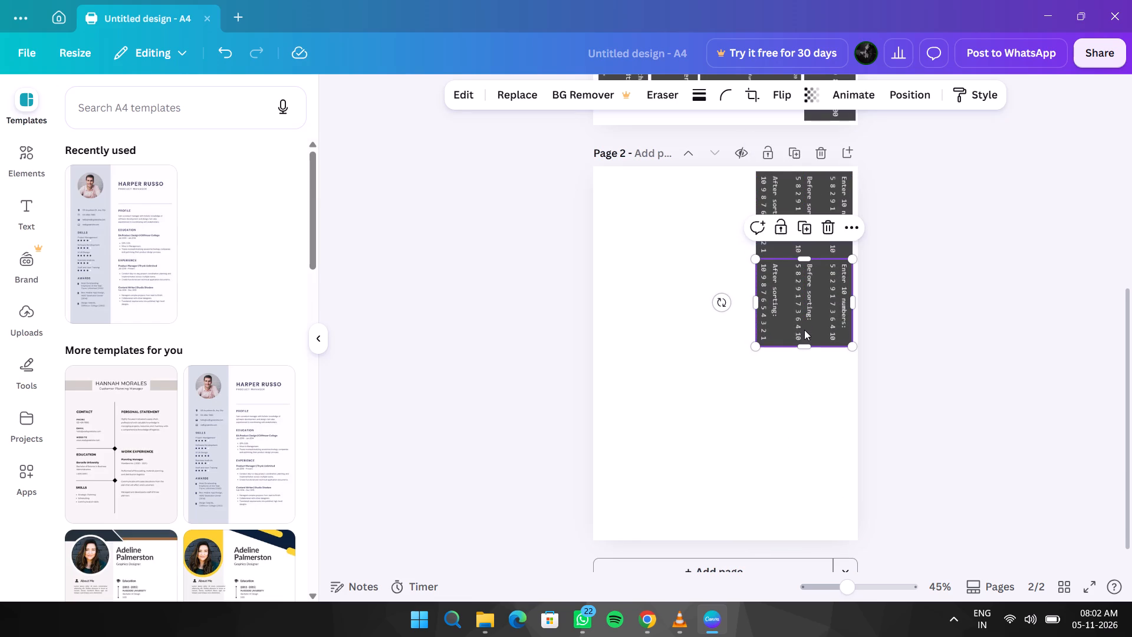
pyautogui.press('Down')
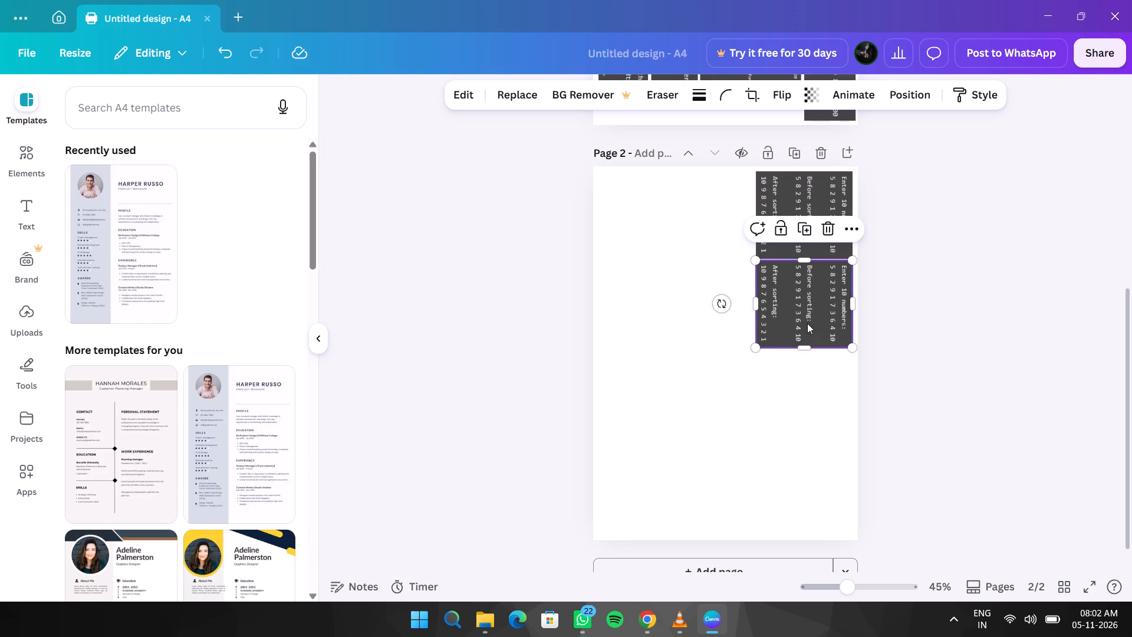
pyautogui.click(807, 323)
pyautogui.click(807, 323)
pyautogui.hotkey('ctrl', 'd')
pyautogui.hotkey('ctrl', 'd')
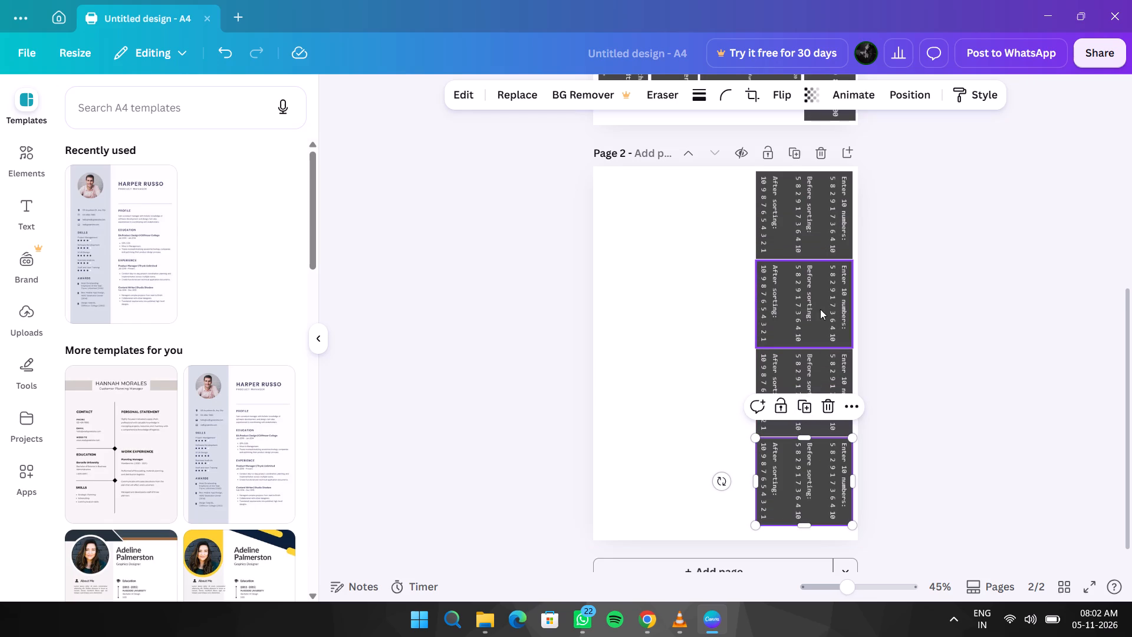
# Nudge the bottom and third bubble sort images on page 2 down slightly to open small gaps in the column.
pyautogui.click(825, 467)
pyautogui.press('Down')
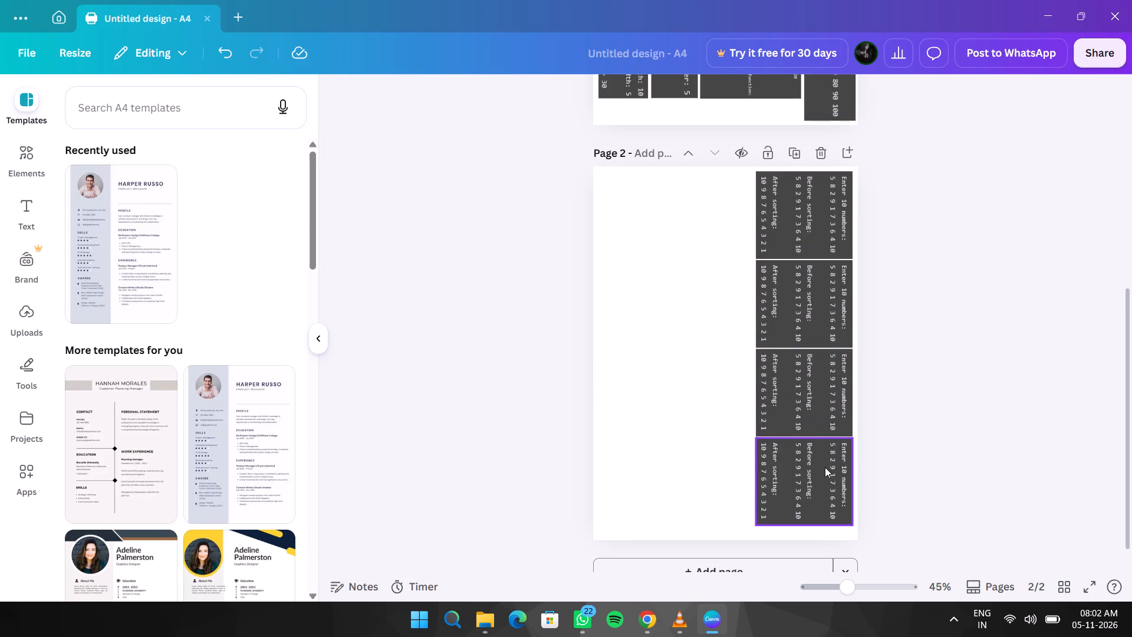
pyautogui.press('Down')
pyautogui.press('Down')
pyautogui.click(797, 458)
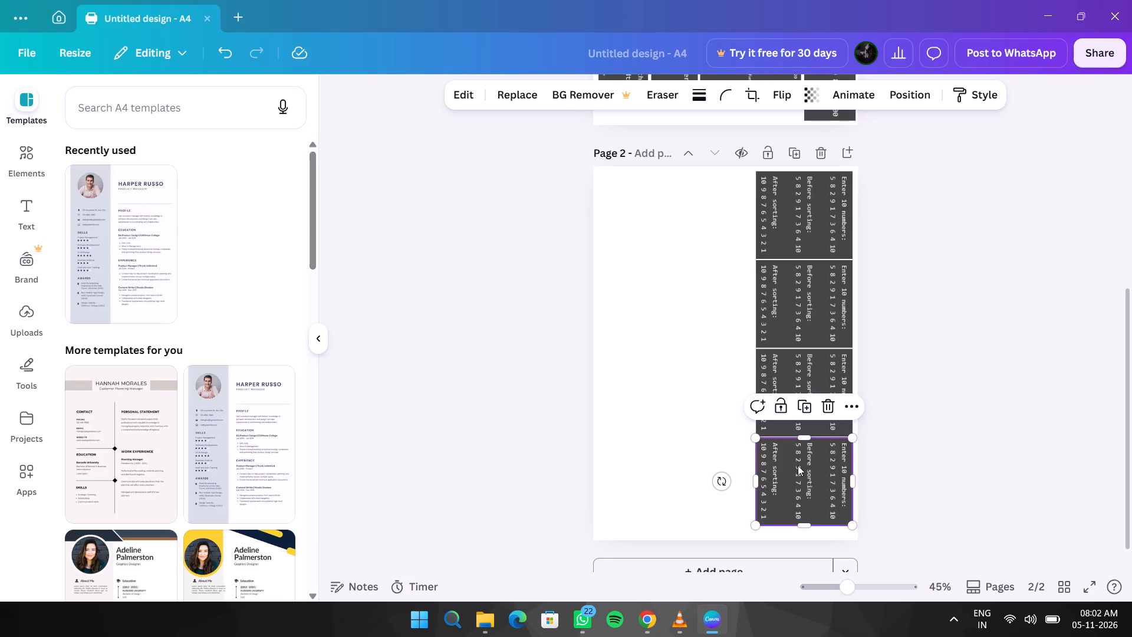
pyautogui.press('Down')
pyautogui.press('Down')
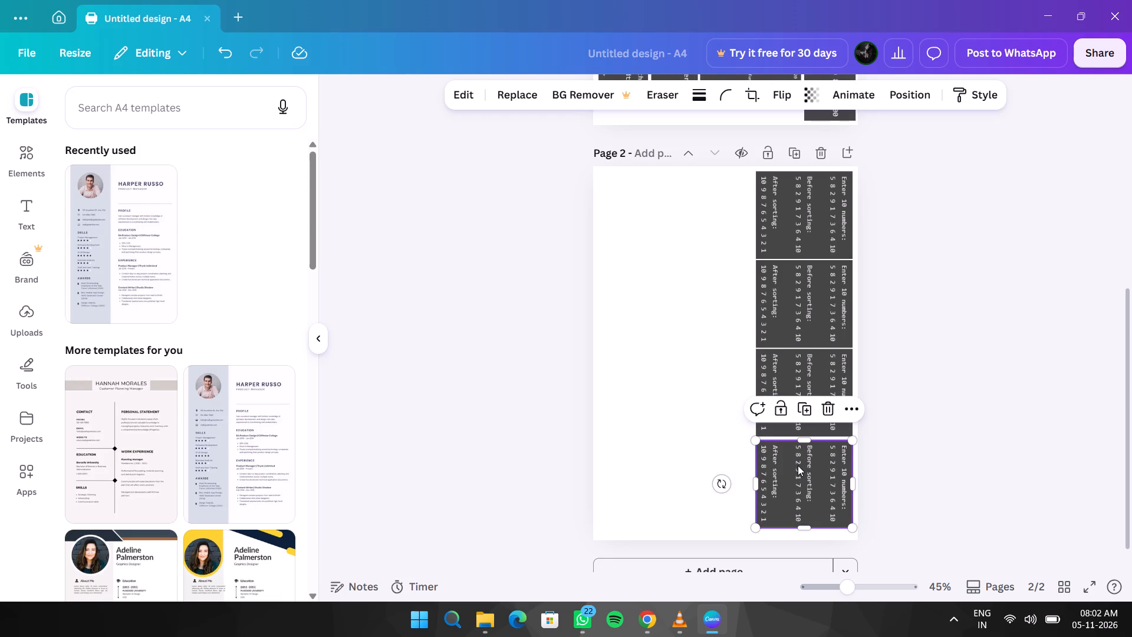
pyautogui.press('Down')
pyautogui.click(804, 388)
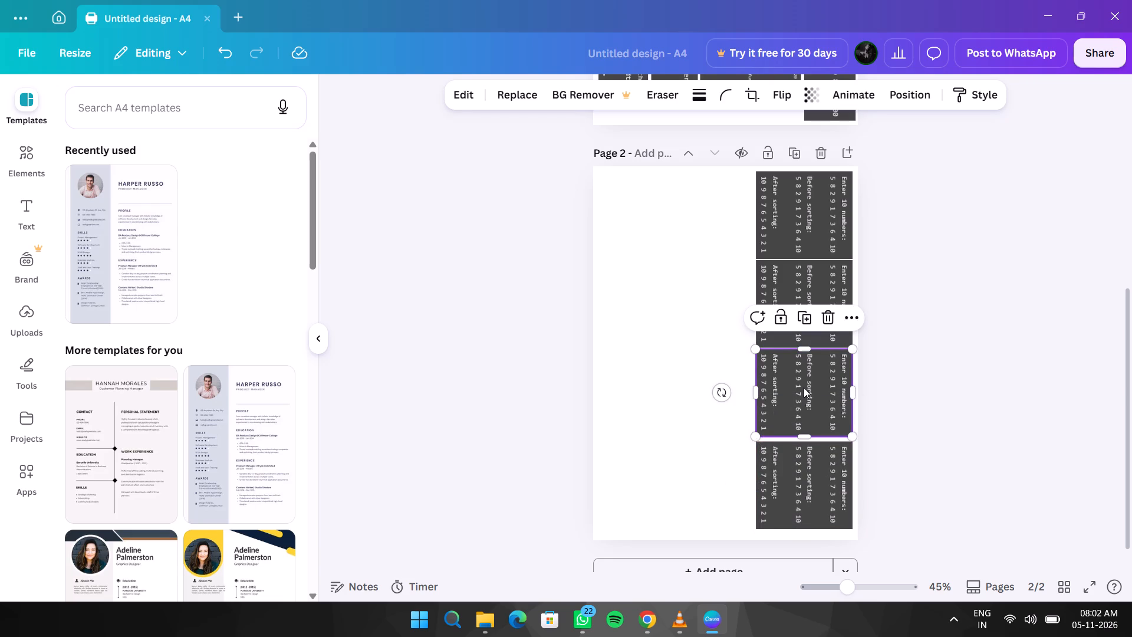
pyautogui.press('Down')
pyautogui.press('Down')
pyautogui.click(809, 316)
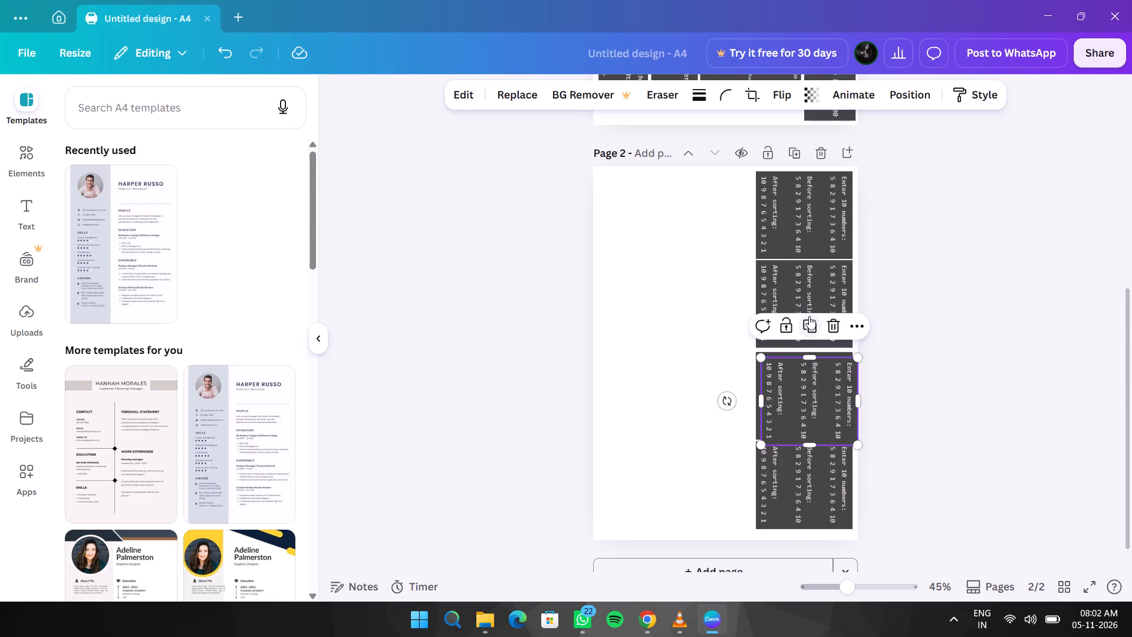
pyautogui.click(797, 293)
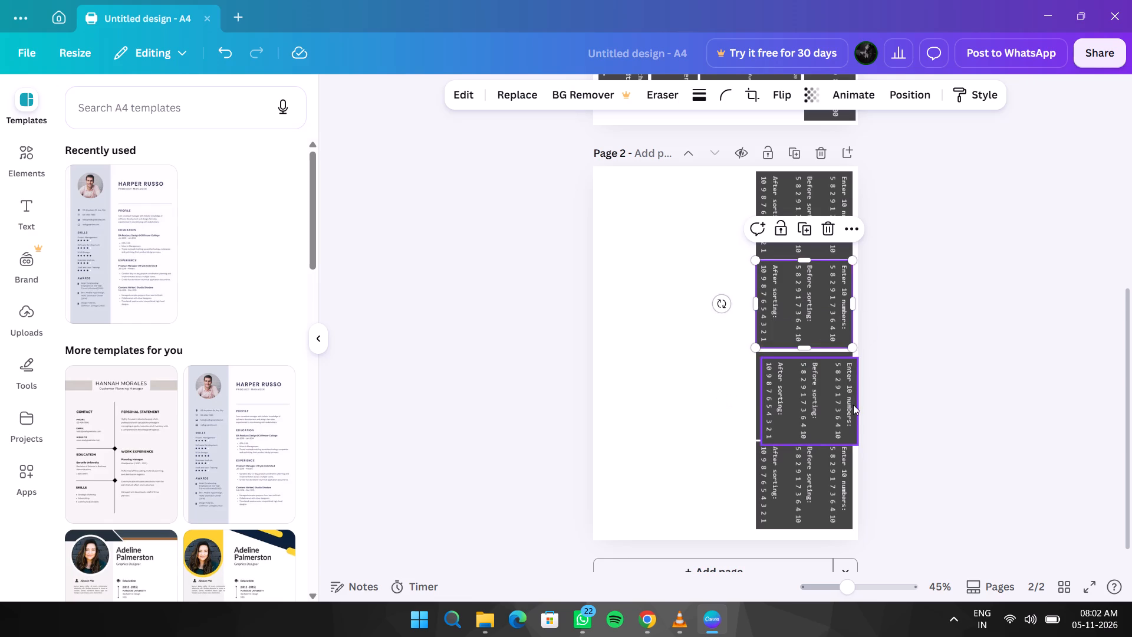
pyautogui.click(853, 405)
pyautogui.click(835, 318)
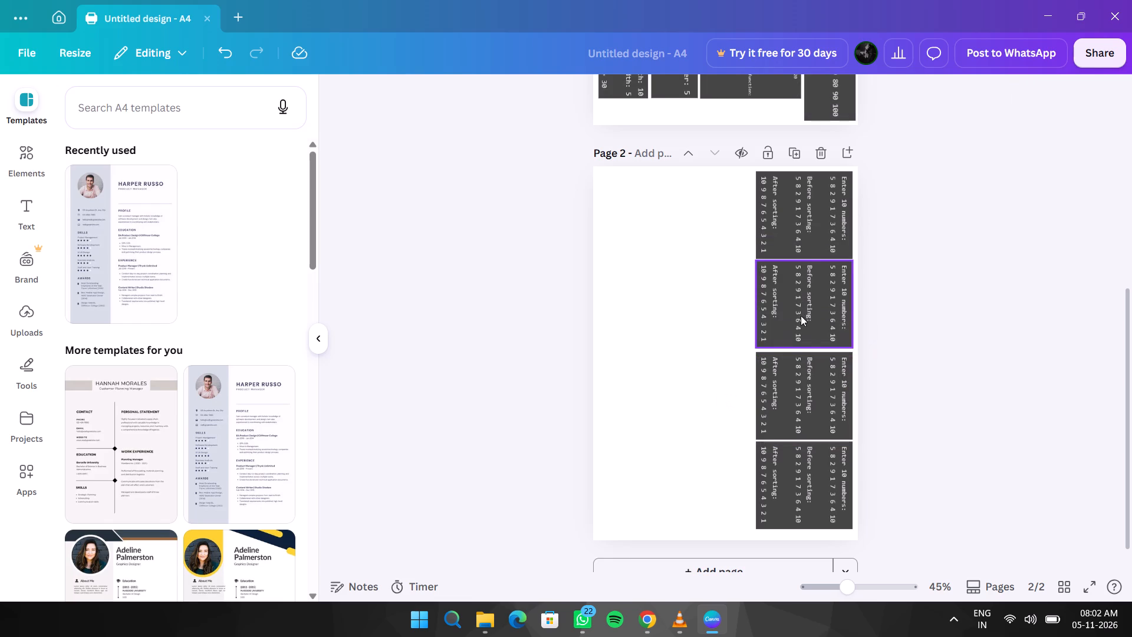
# Nudge the second bubble sort image in page 2's column down slightly to even out the gaps around it.
pyautogui.click(801, 310)
pyautogui.press('Down')
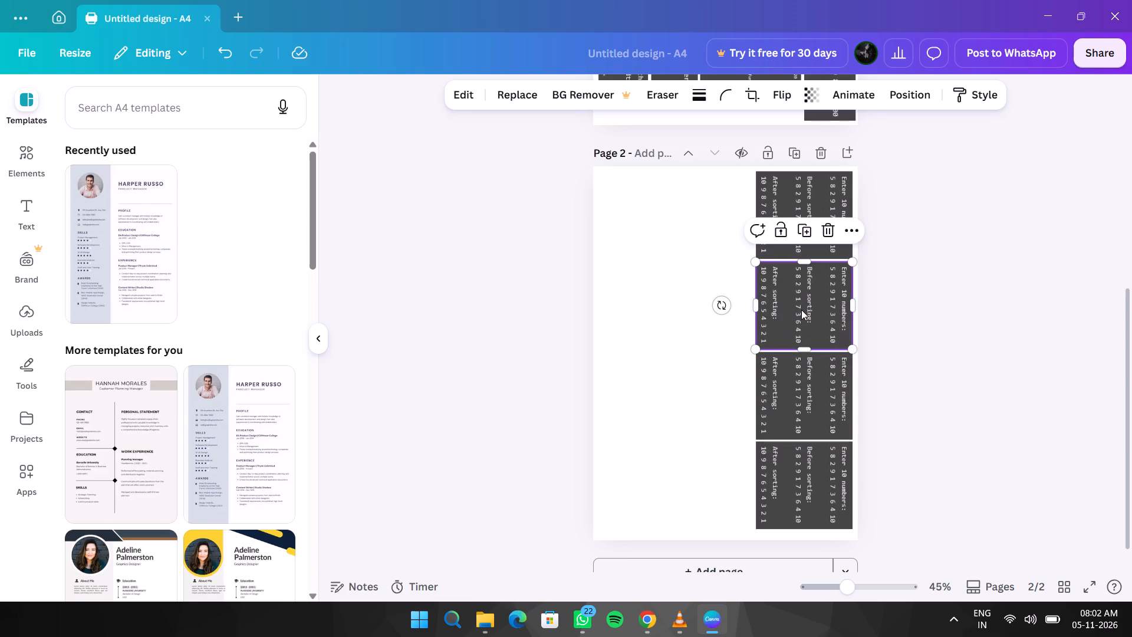
pyautogui.click(671, 269)
# Copy one number-swapping output image from page 1, and delete all four swapping images from that page.
pyautogui.scroll(4, 671, 269)
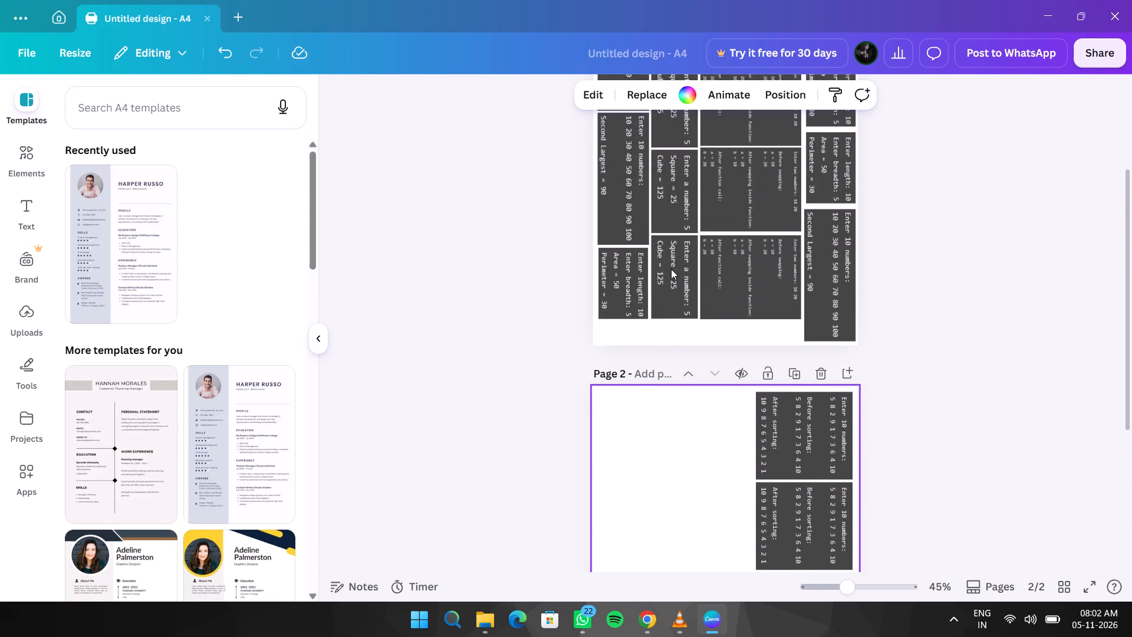
pyautogui.scroll(2, 671, 269)
pyautogui.click(751, 247)
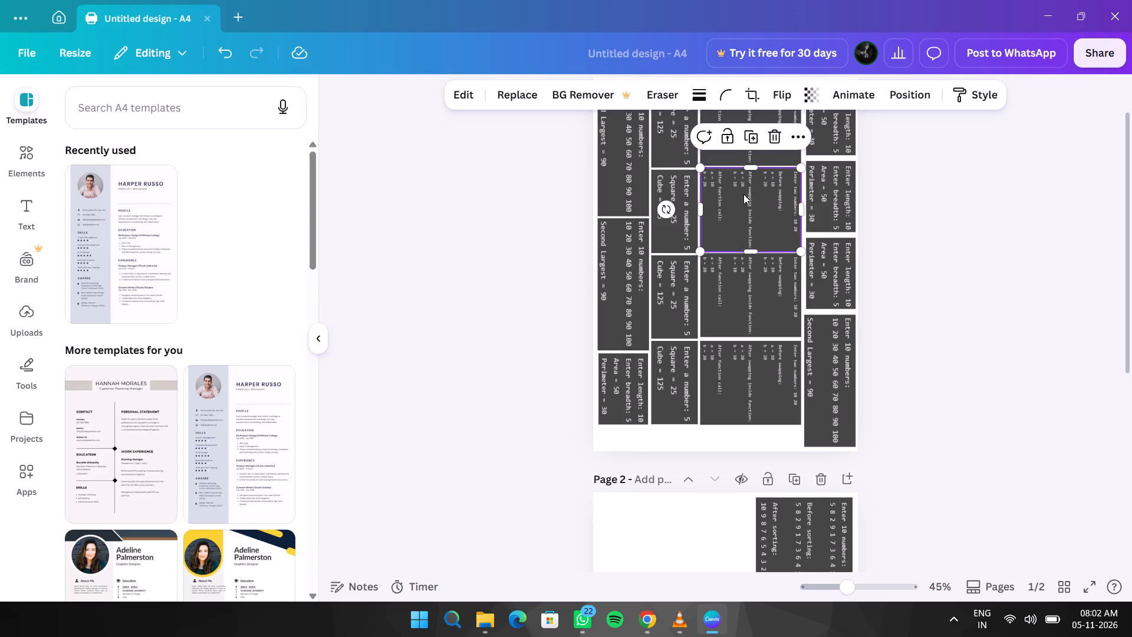
pyautogui.click(743, 194)
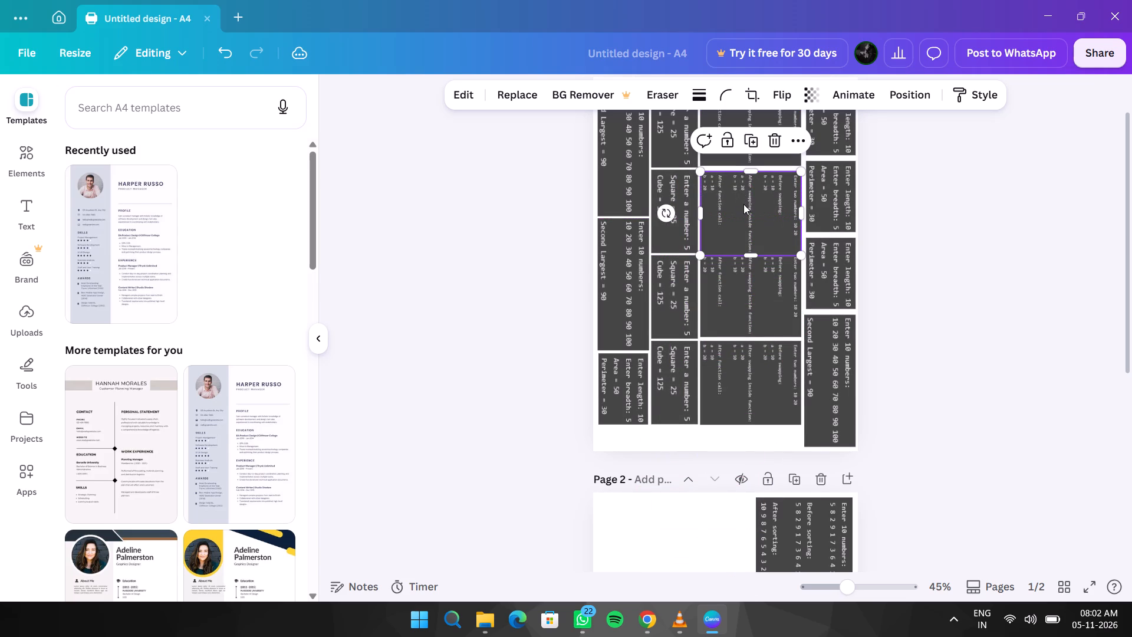
pyautogui.hotkey('ctrl', 'c')
pyautogui.click(776, 150)
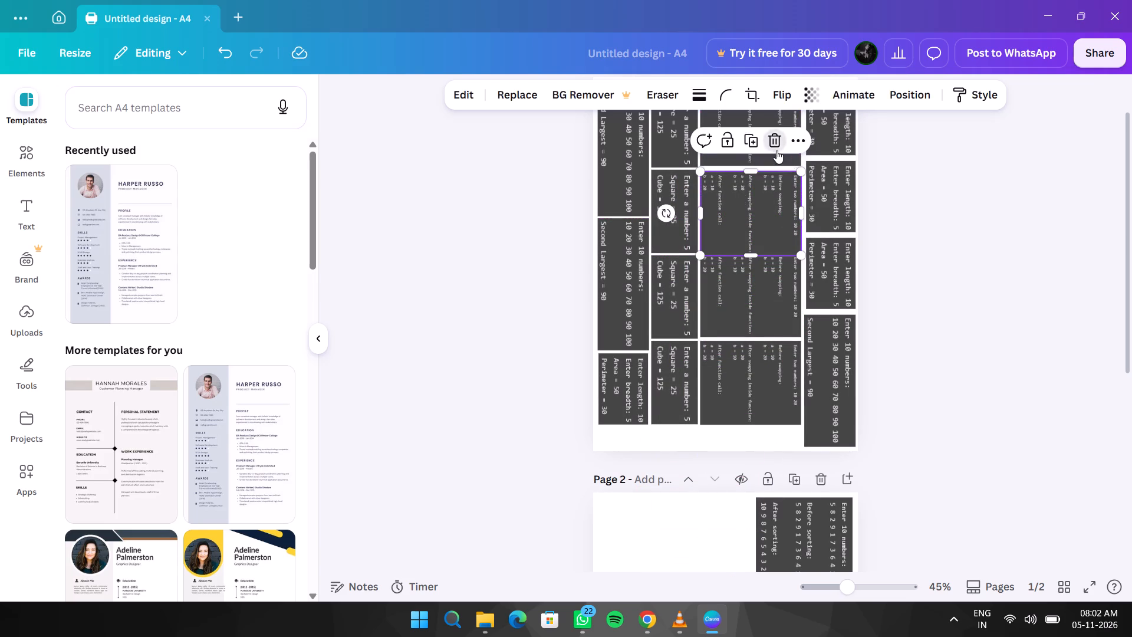
pyautogui.click(752, 288)
pyautogui.click(775, 218)
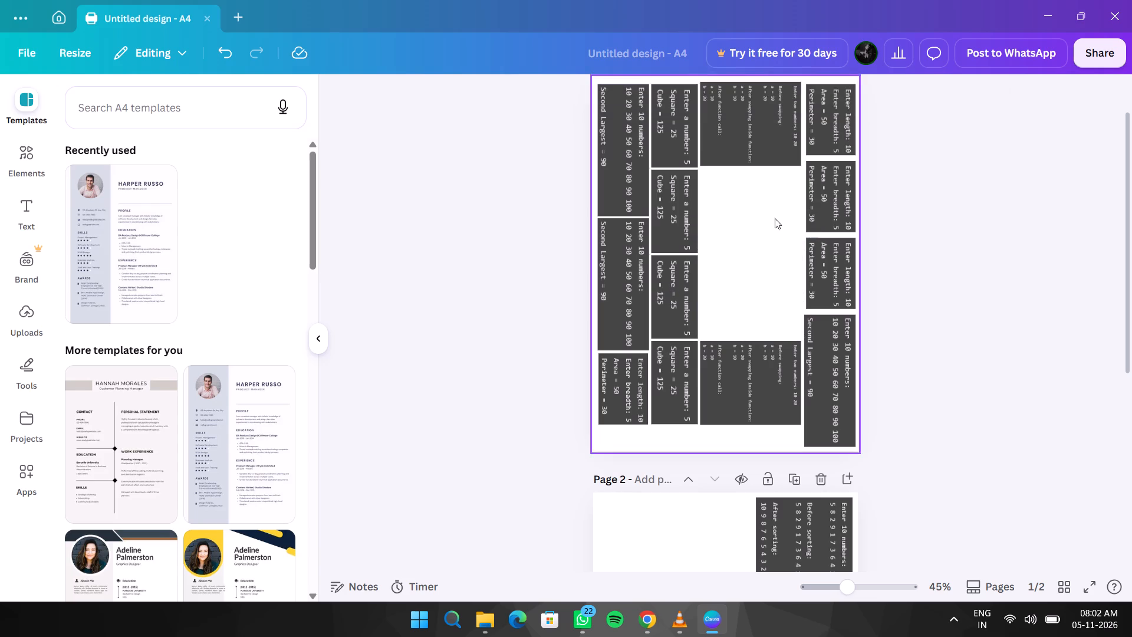
pyautogui.click(763, 149)
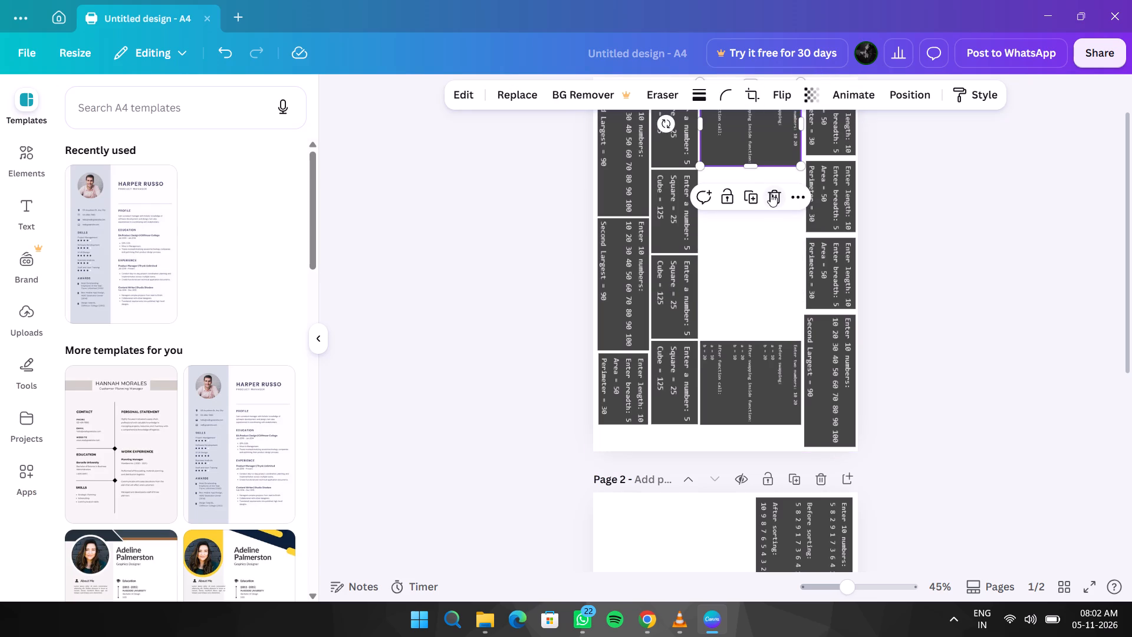
pyautogui.click(771, 193)
pyautogui.click(749, 353)
pyautogui.click(774, 309)
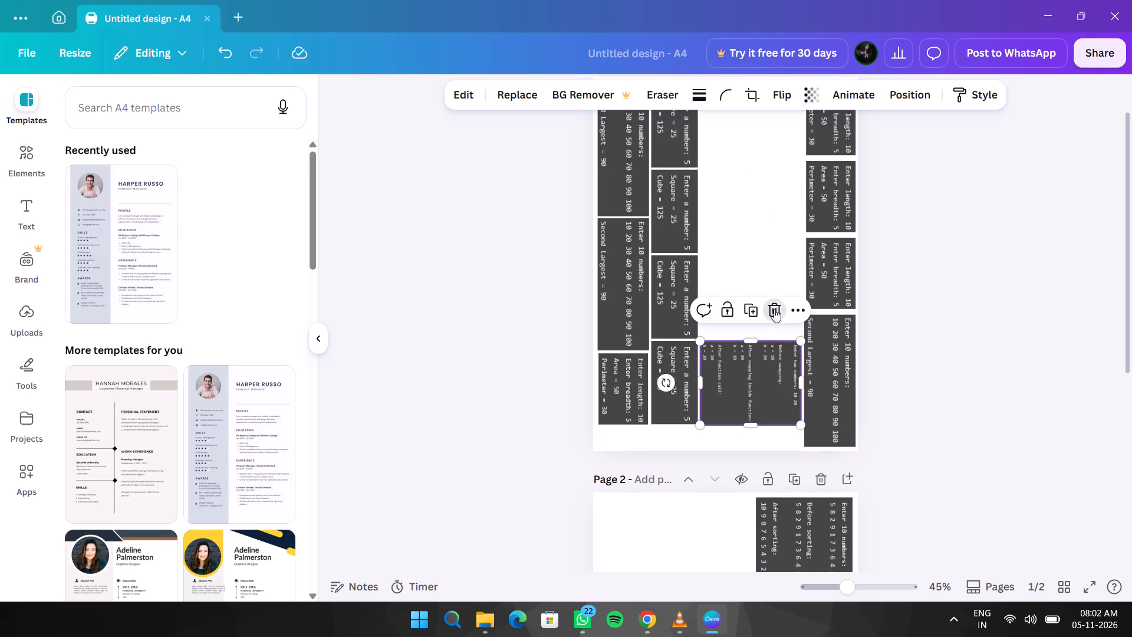
# Paste the swapping output onto page 2 and place it beside the top bubble sort image, leaving a small gap.
pyautogui.scroll(-2, 673, 387)
pyautogui.click(673, 387)
pyautogui.hotkey('ctrl', 'v')
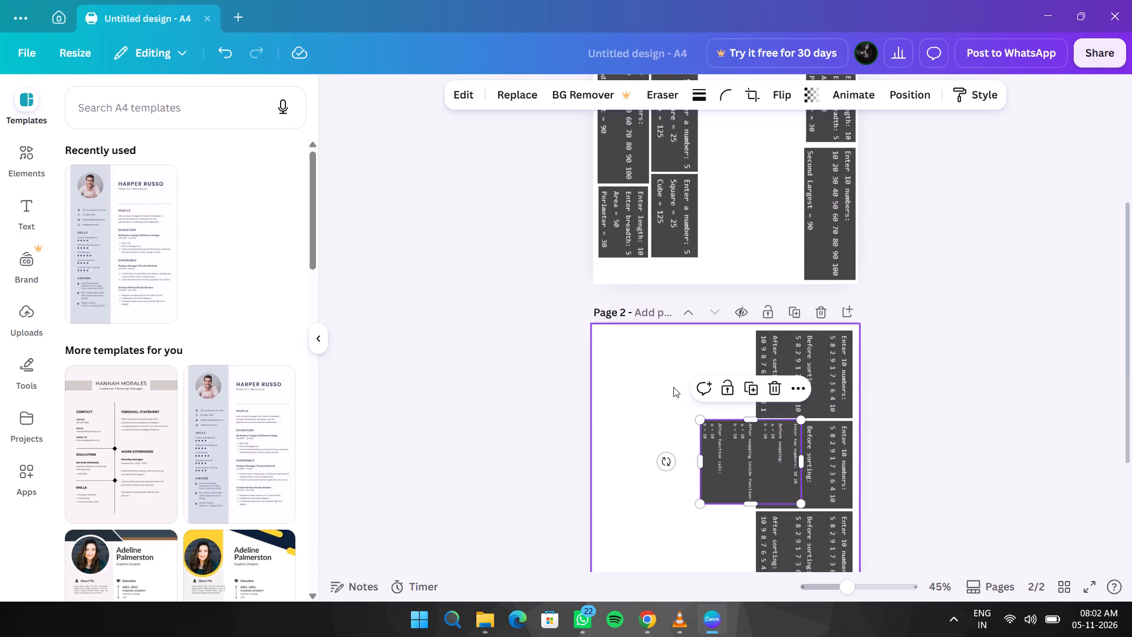
pyautogui.moveTo(732, 466); pyautogui.dragTo(675, 406)
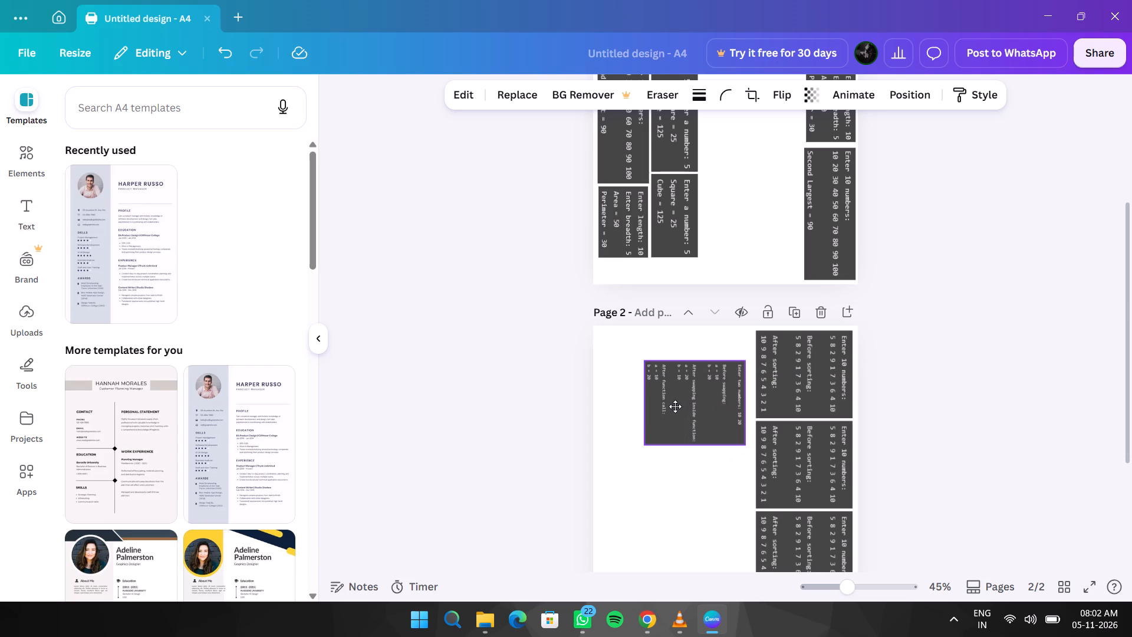
pyautogui.moveTo(675, 406); pyautogui.dragTo(677, 381)
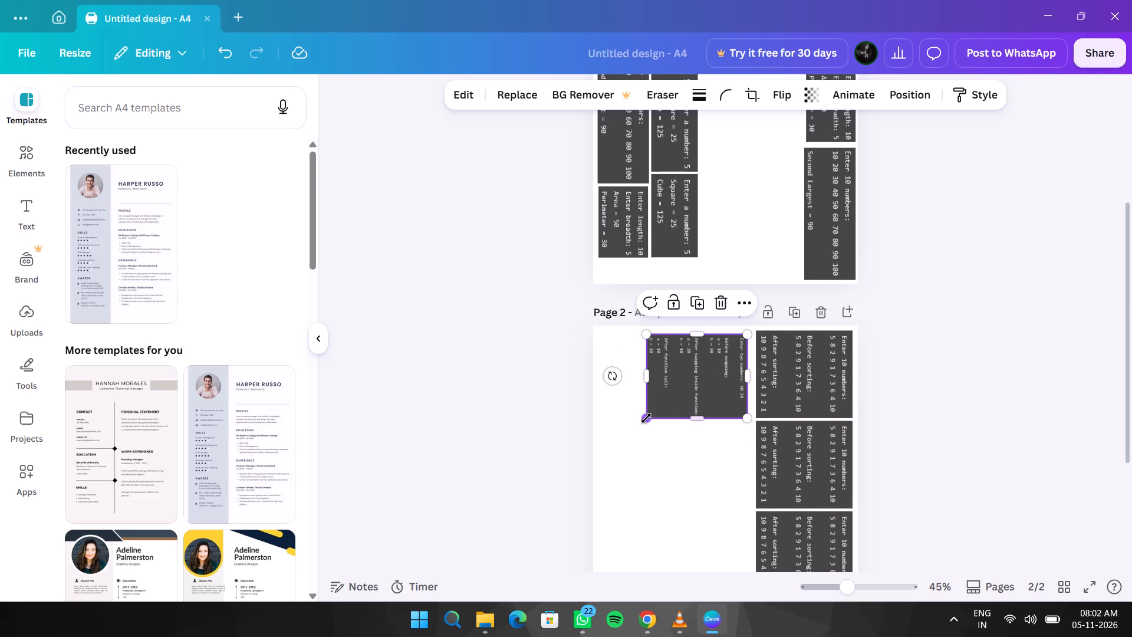
pyautogui.moveTo(644, 423); pyautogui.dragTo(639, 427)
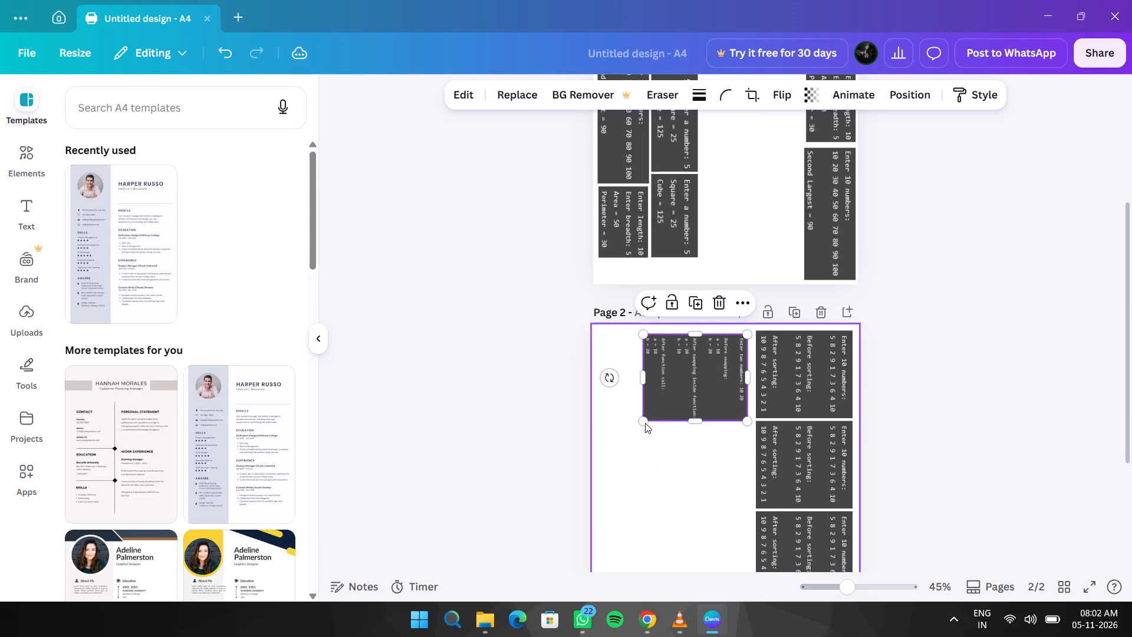
pyautogui.click(642, 423)
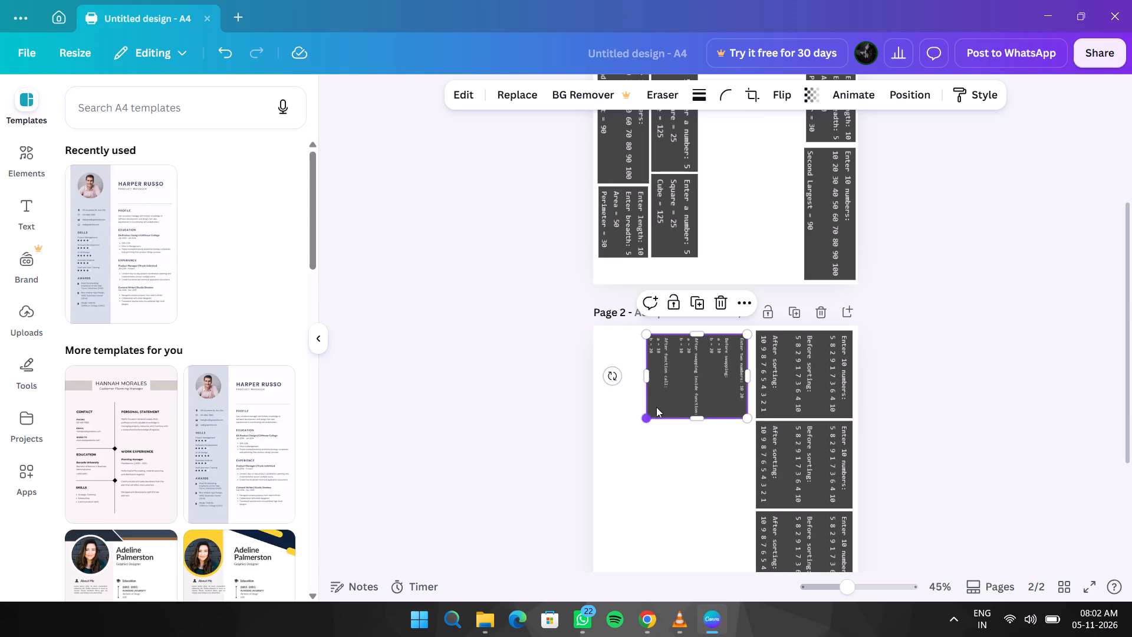
pyautogui.moveTo(666, 400); pyautogui.dragTo(669, 396)
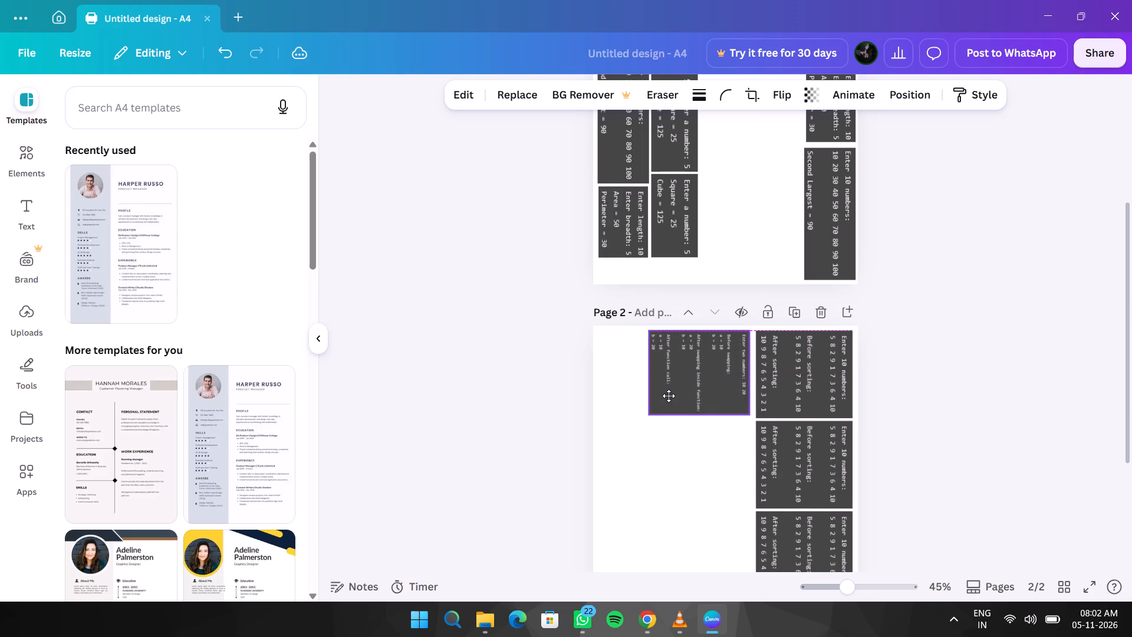
pyautogui.moveTo(669, 396); pyautogui.dragTo(656, 399)
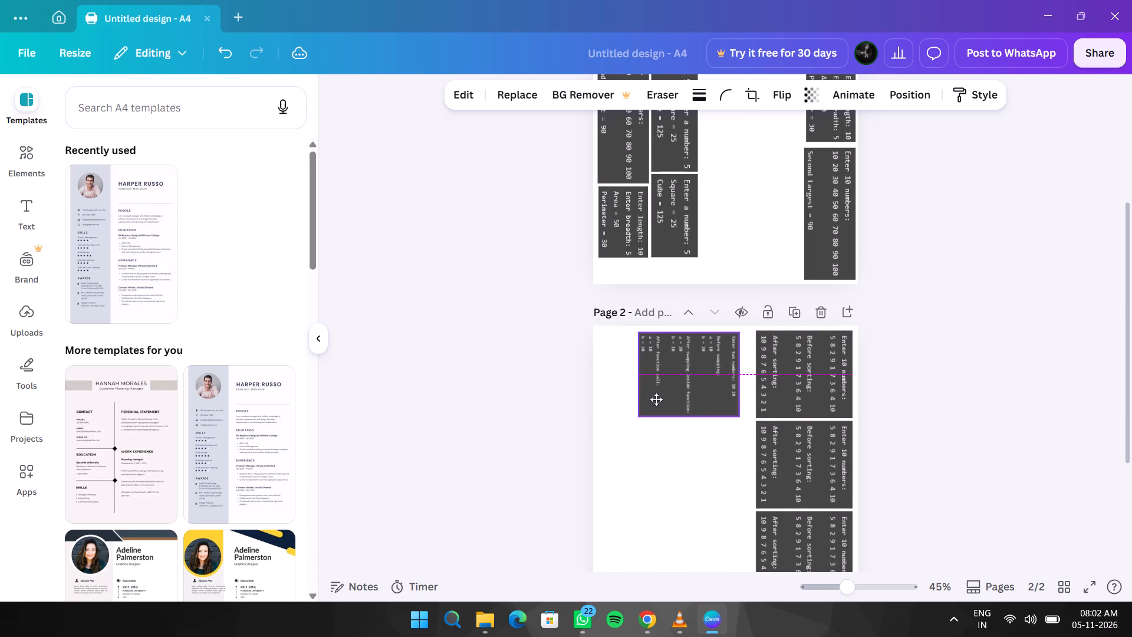
pyautogui.moveTo(656, 399); pyautogui.dragTo(659, 399)
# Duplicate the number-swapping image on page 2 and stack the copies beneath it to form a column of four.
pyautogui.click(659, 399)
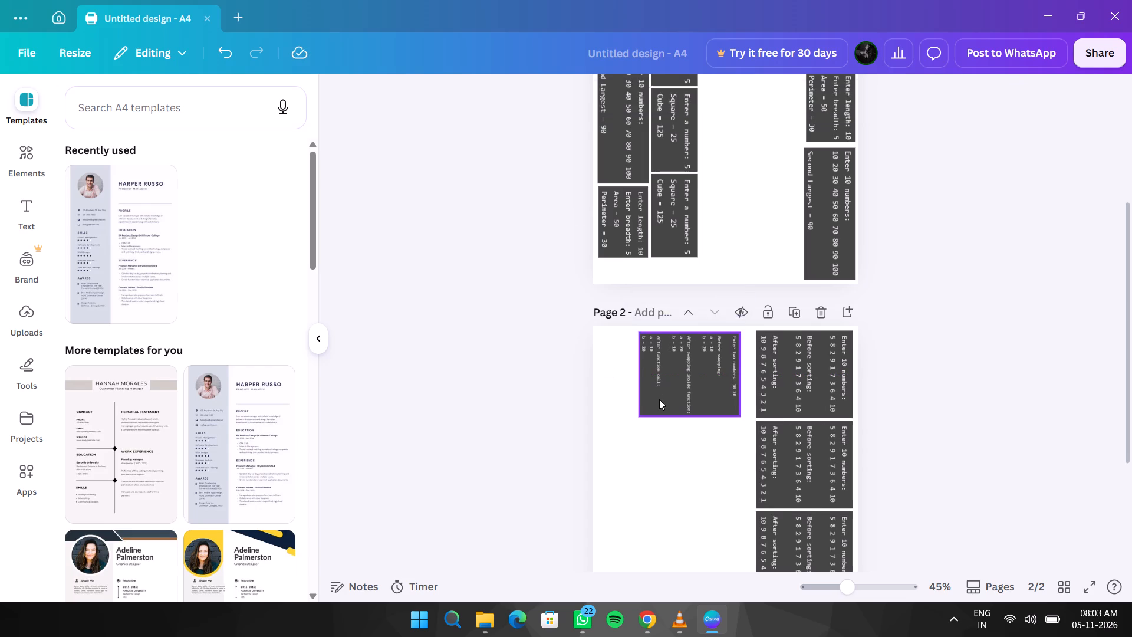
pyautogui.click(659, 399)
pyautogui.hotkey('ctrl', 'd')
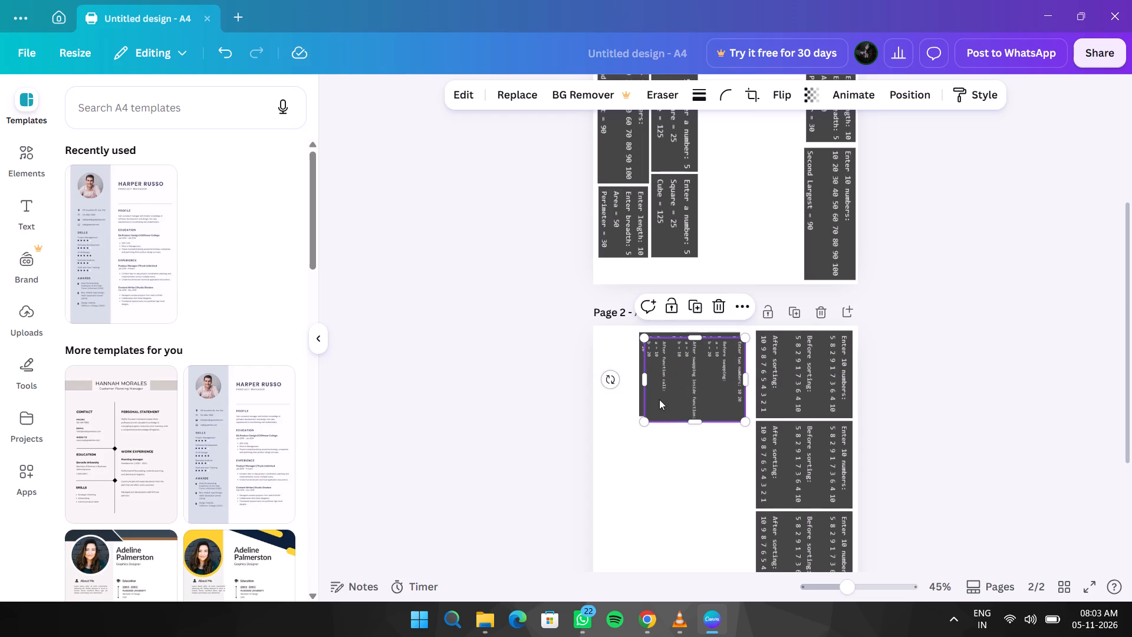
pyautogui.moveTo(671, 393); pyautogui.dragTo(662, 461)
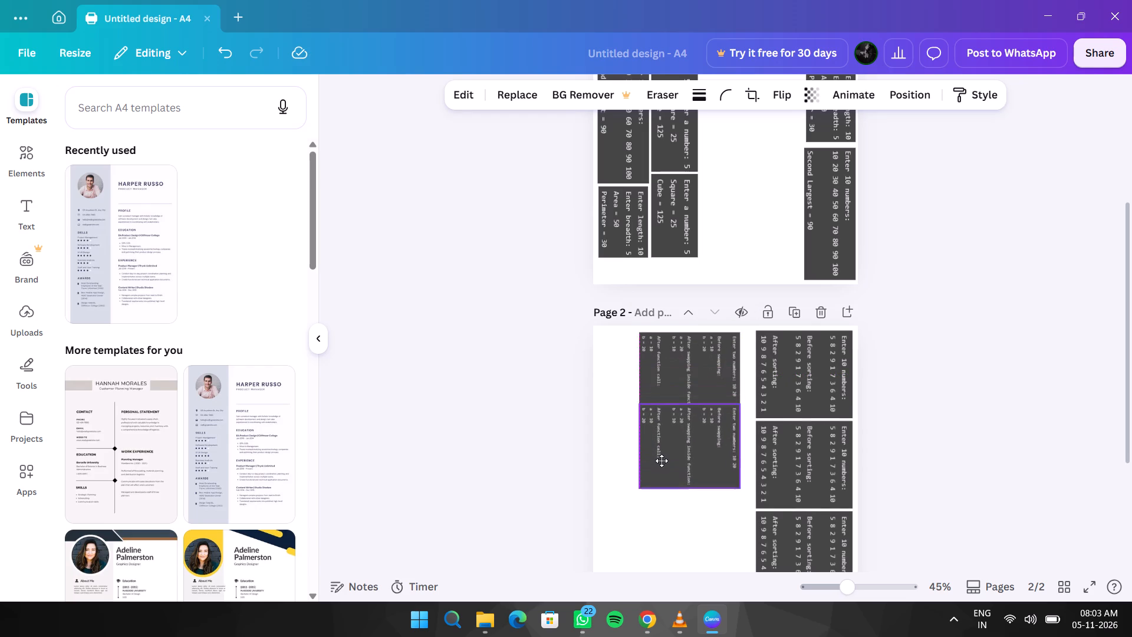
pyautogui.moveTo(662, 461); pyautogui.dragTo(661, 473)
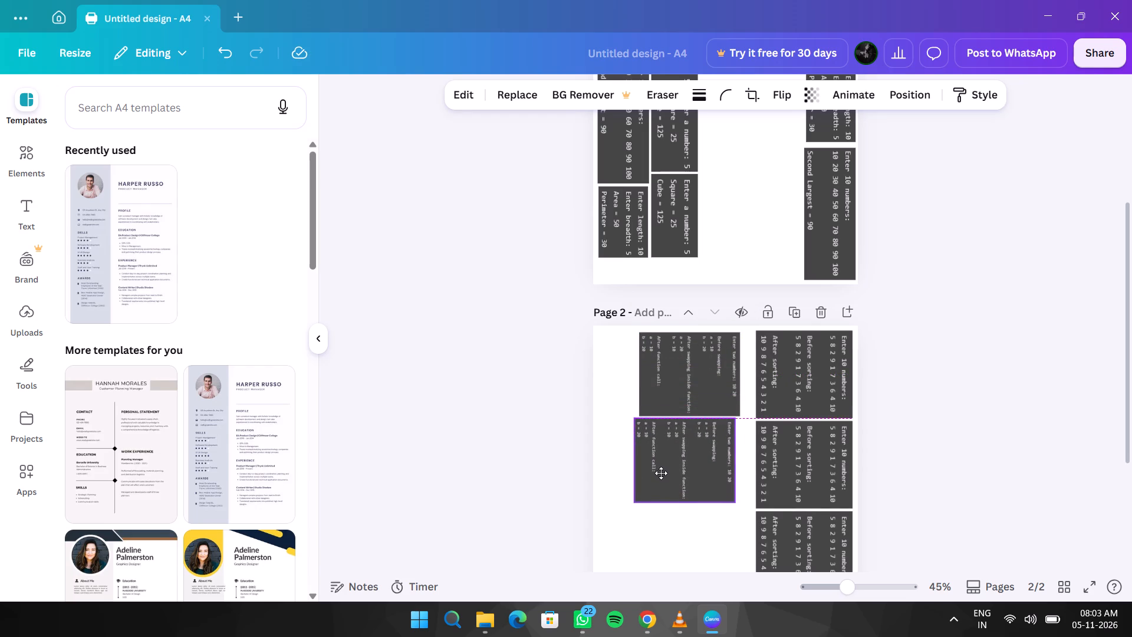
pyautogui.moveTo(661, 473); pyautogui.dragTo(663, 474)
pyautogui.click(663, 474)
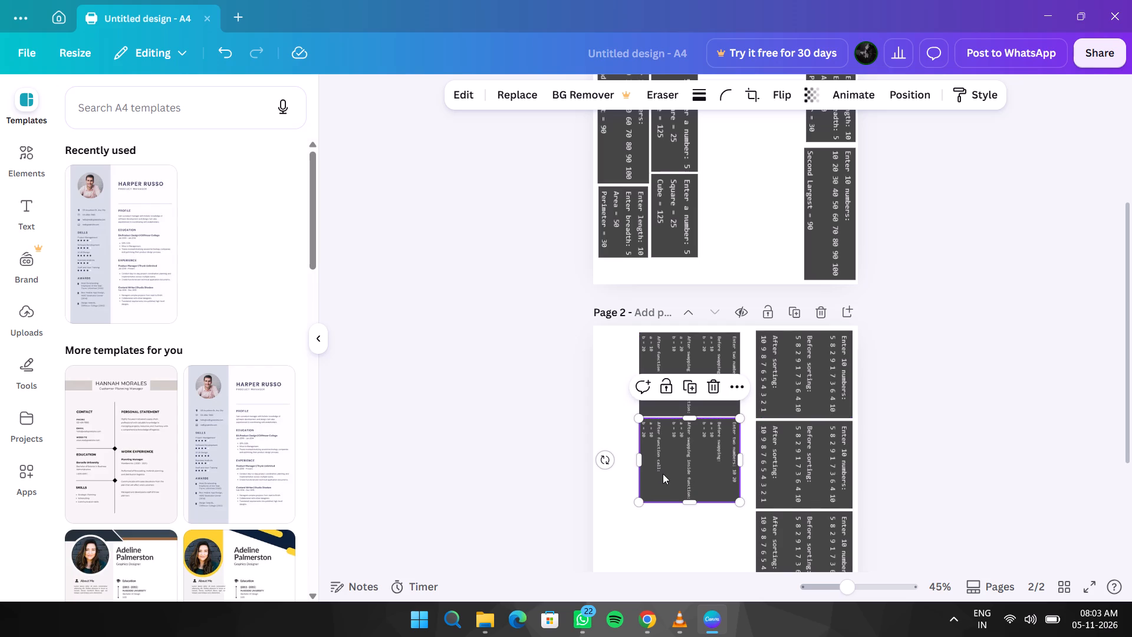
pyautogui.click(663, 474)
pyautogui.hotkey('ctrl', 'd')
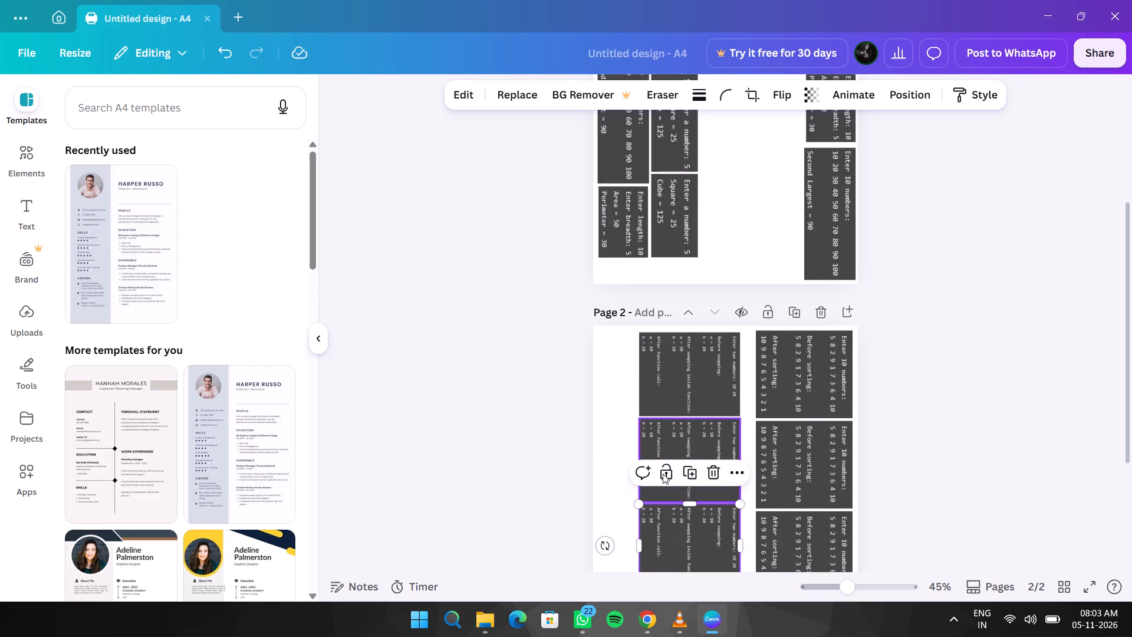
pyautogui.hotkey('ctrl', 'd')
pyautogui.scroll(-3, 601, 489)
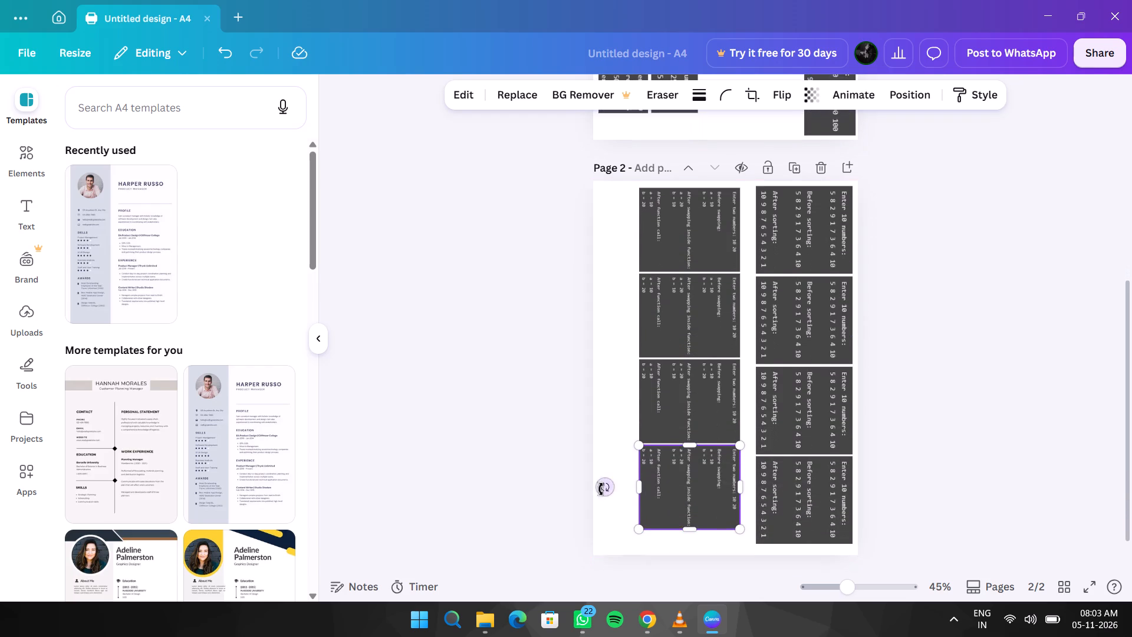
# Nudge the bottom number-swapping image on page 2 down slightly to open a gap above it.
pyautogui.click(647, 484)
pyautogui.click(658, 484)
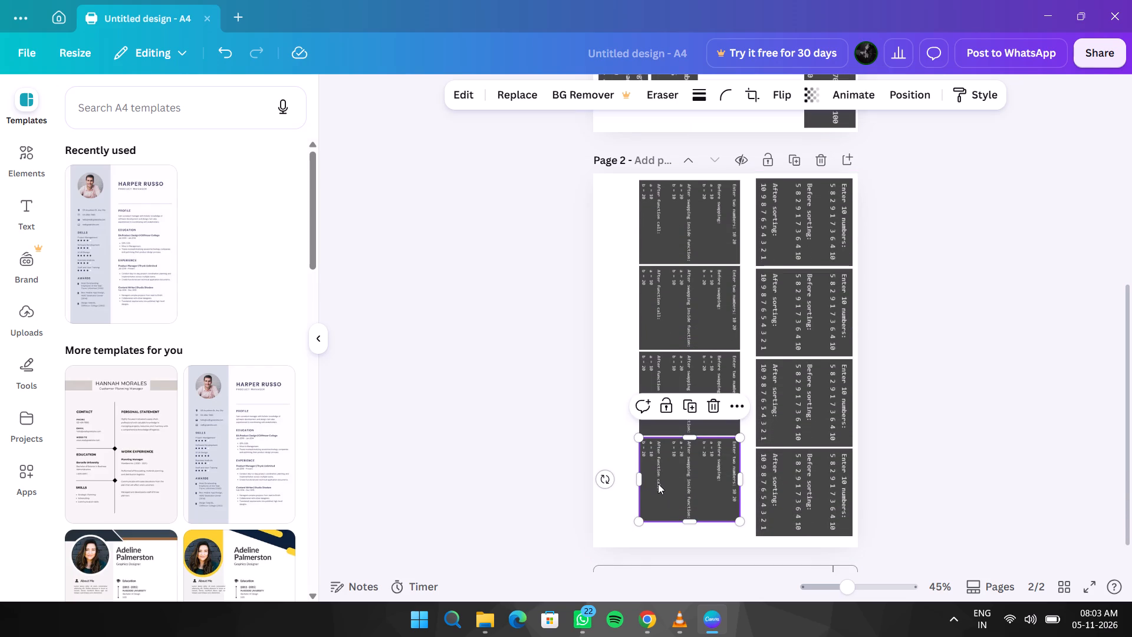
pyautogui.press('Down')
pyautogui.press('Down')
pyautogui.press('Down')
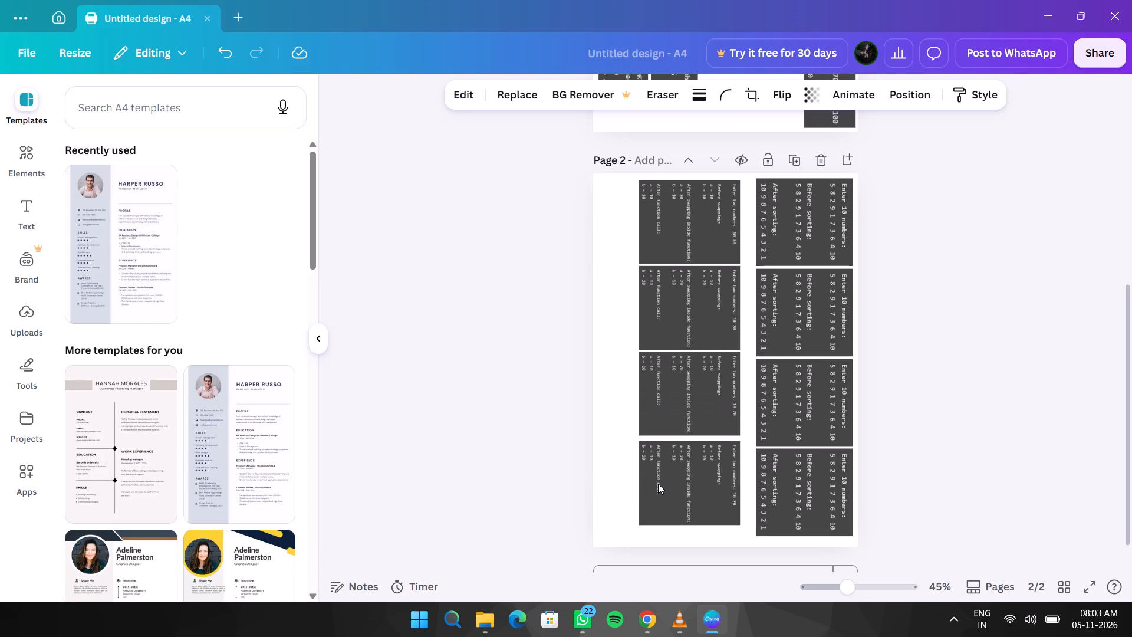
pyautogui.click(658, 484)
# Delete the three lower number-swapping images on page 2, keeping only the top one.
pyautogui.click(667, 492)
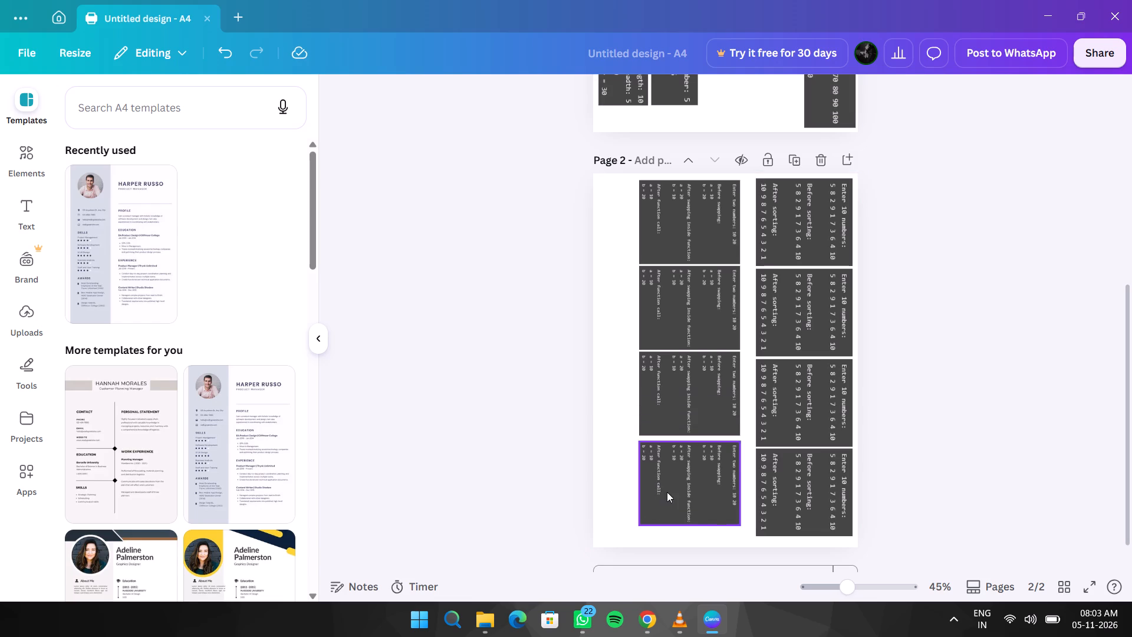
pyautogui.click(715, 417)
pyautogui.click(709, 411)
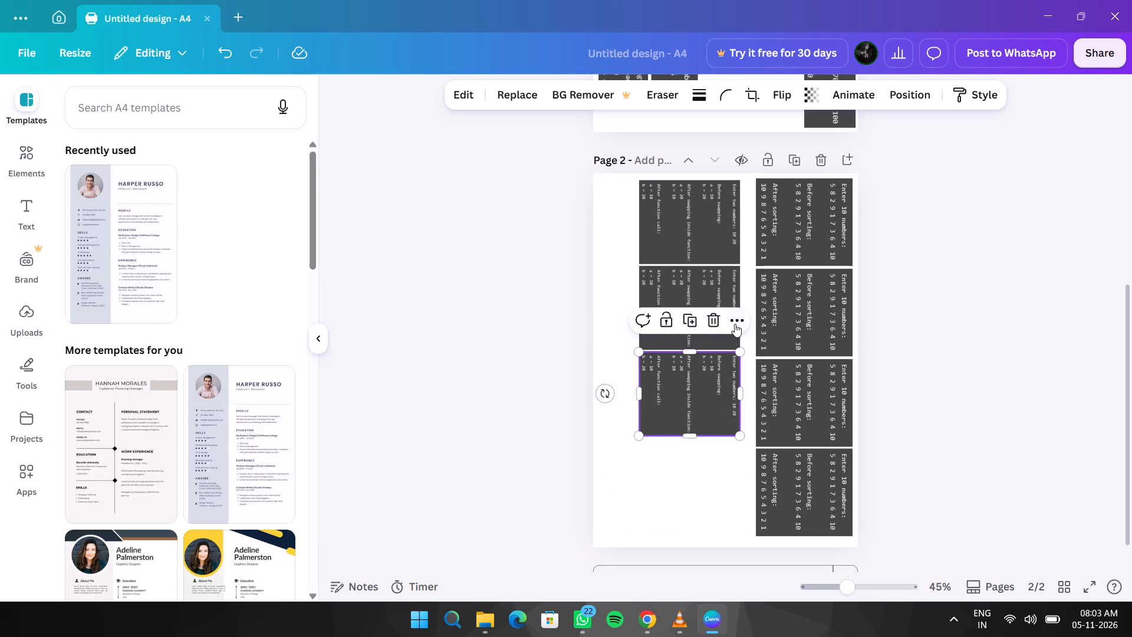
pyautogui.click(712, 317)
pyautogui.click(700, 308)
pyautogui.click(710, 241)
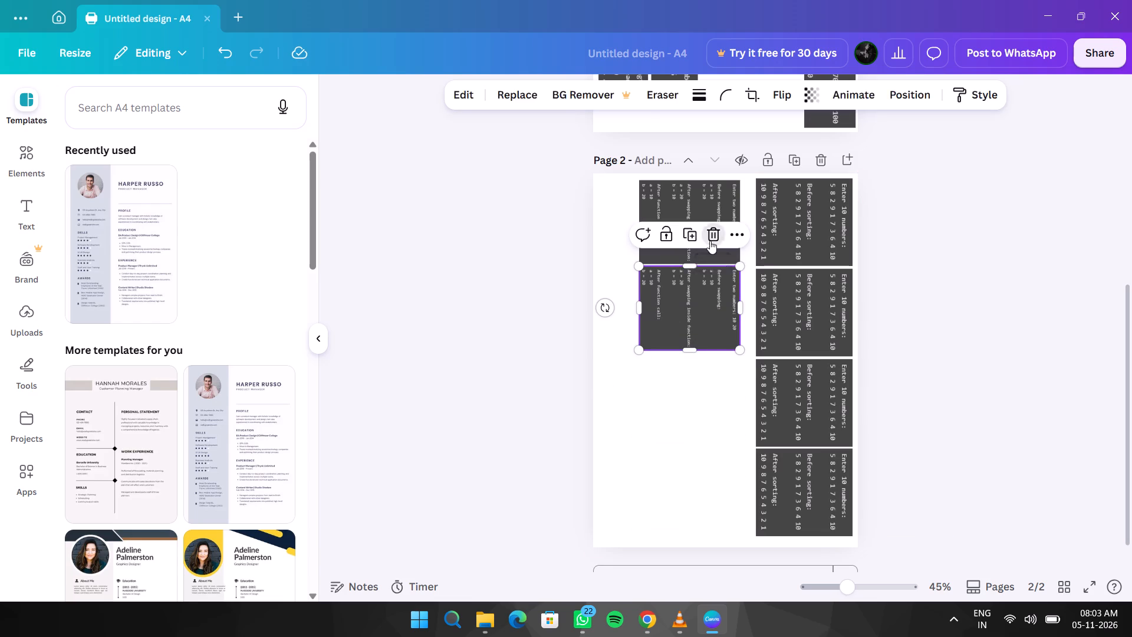
# Enlarge the remaining number-swapping image on page 2 slightly from its outer lower corner, keeping its proportions.
pyautogui.click(695, 238)
pyautogui.moveTo(637, 264); pyautogui.dragTo(630, 269)
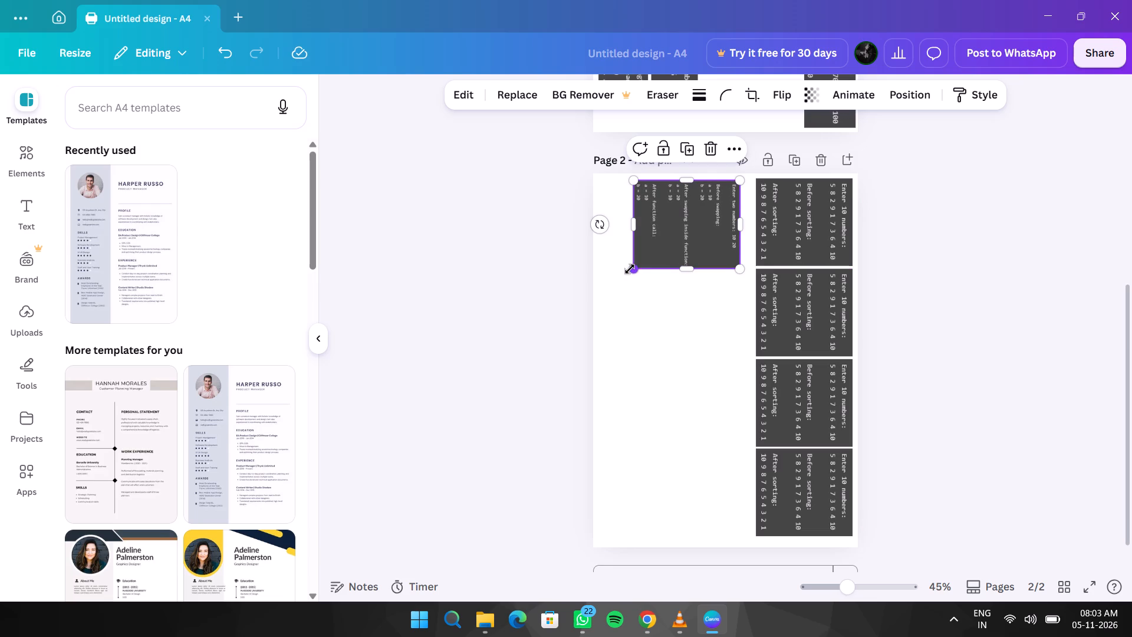
pyautogui.click(664, 237)
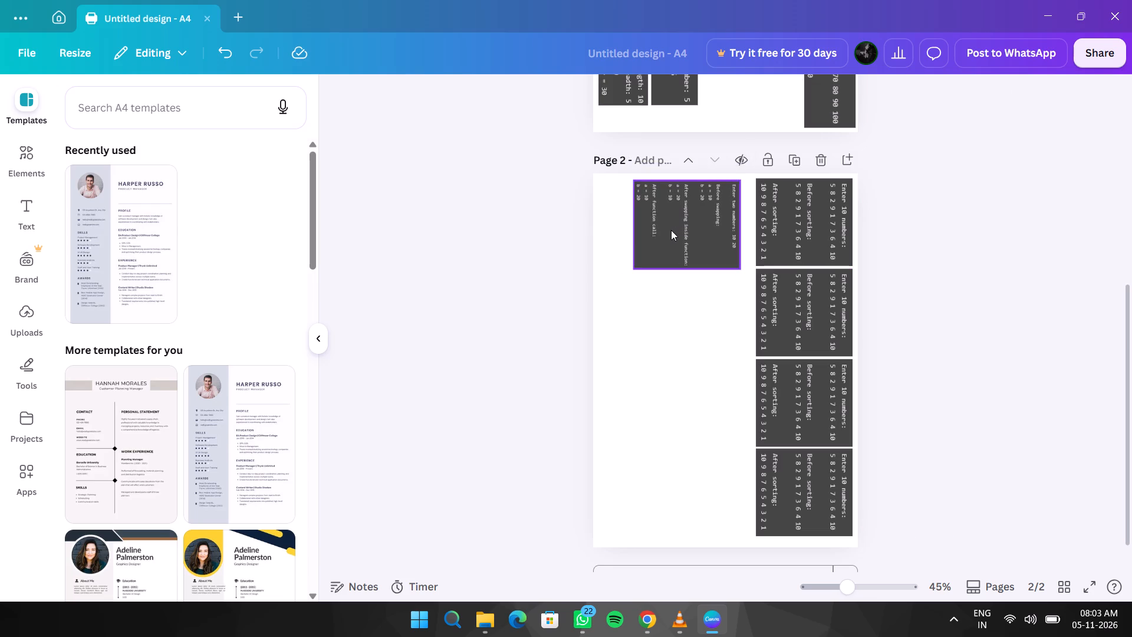
# Duplicate the enlarged number-swapping image and place the copy directly beneath it, leaving a thin gap.
pyautogui.click(702, 211)
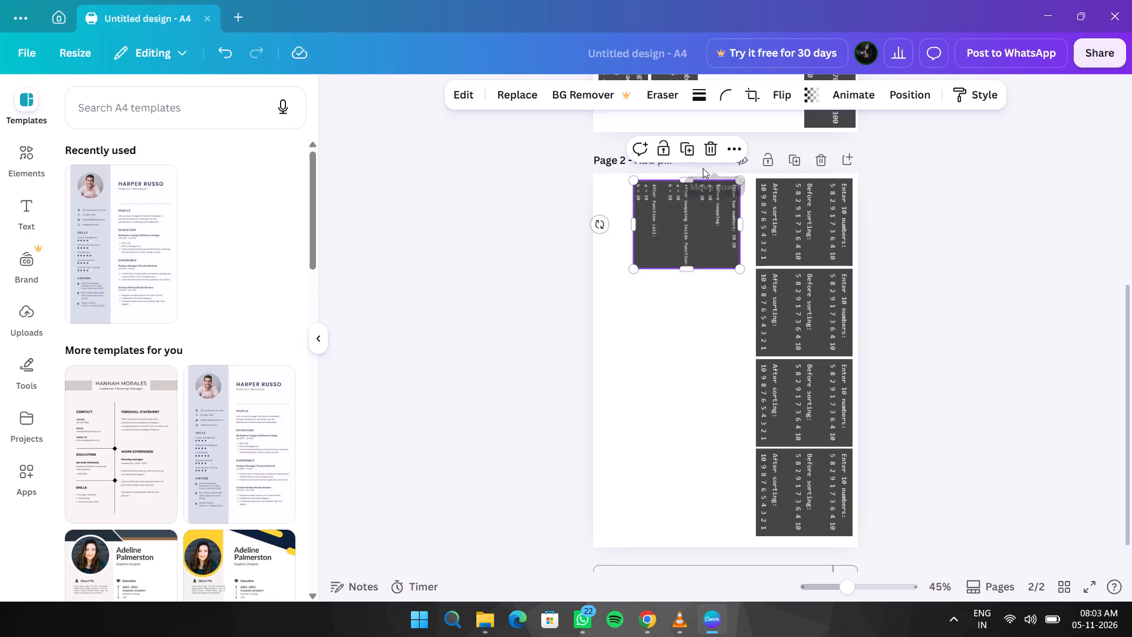
pyautogui.click(682, 154)
pyautogui.moveTo(677, 221); pyautogui.dragTo(672, 304)
pyautogui.press('Down')
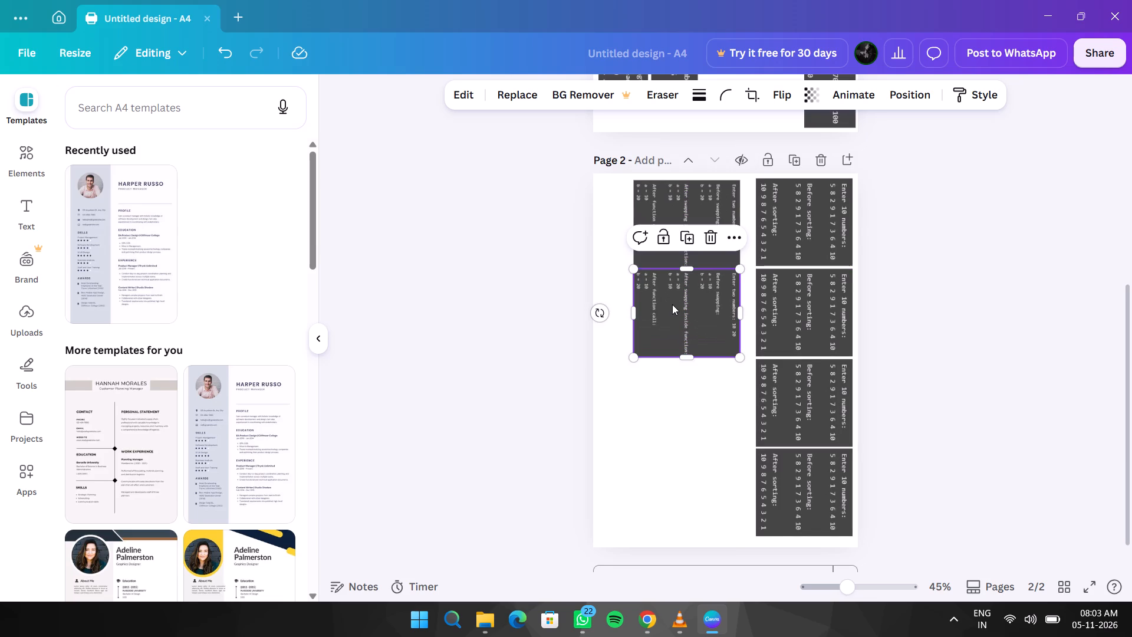
pyautogui.press('Down')
pyautogui.click(682, 221)
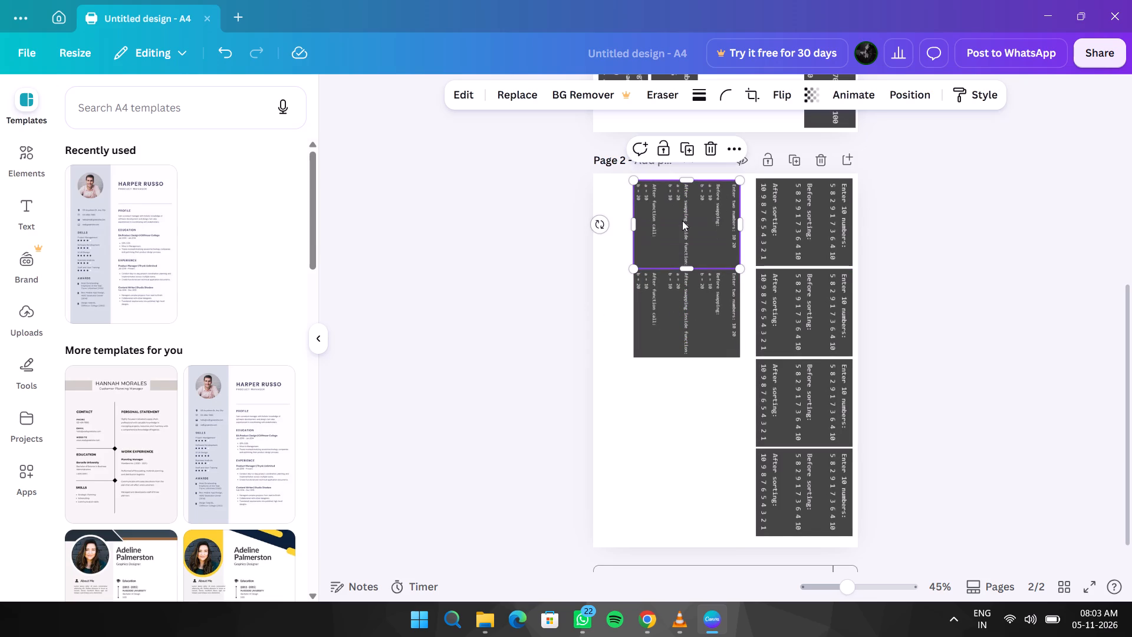
pyautogui.click(680, 282)
pyautogui.press('Down')
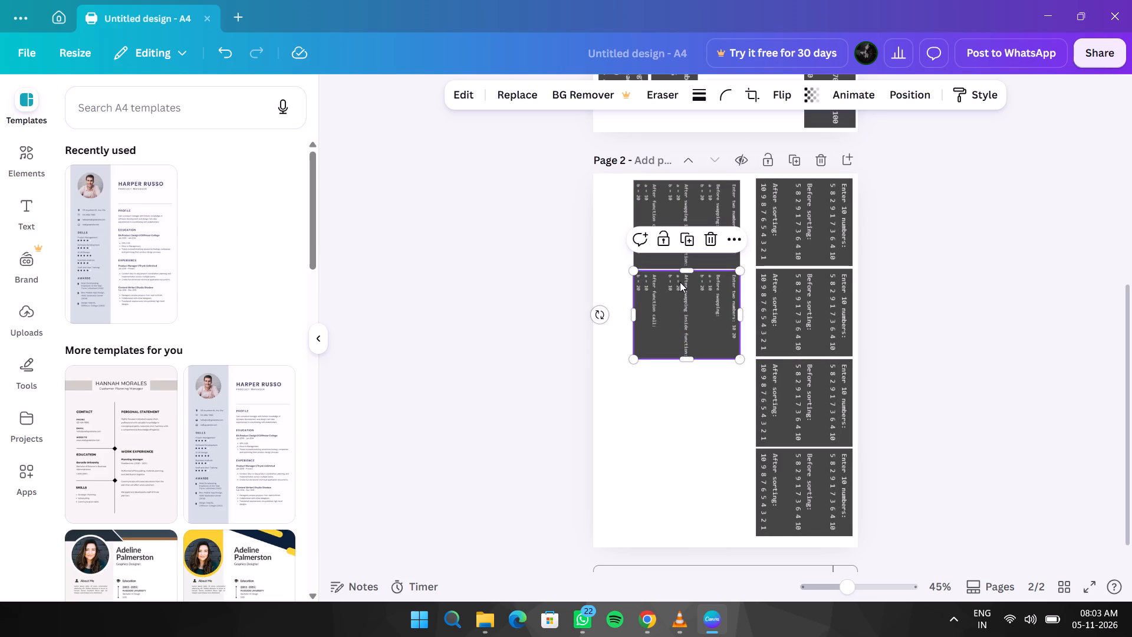
# Duplicate the second number-swapping image twice to extend page 2's swapping column to four evenly stacked images.
pyautogui.click(680, 282)
pyautogui.click(680, 282)
pyautogui.hotkey('ctrl', 'd')
pyautogui.hotkey('ctrl', 'd')
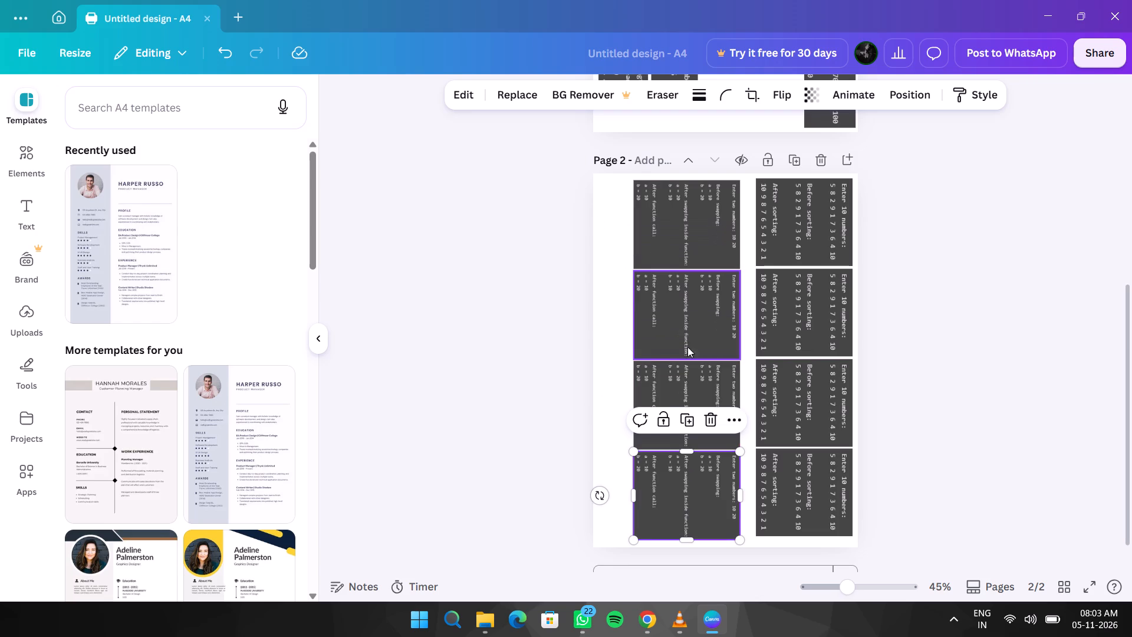
pyautogui.click(610, 395)
# Nudge the bottom, third and second number-swapping images on page 2 down slightly to leave equal gaps in the column.
pyautogui.click(672, 465)
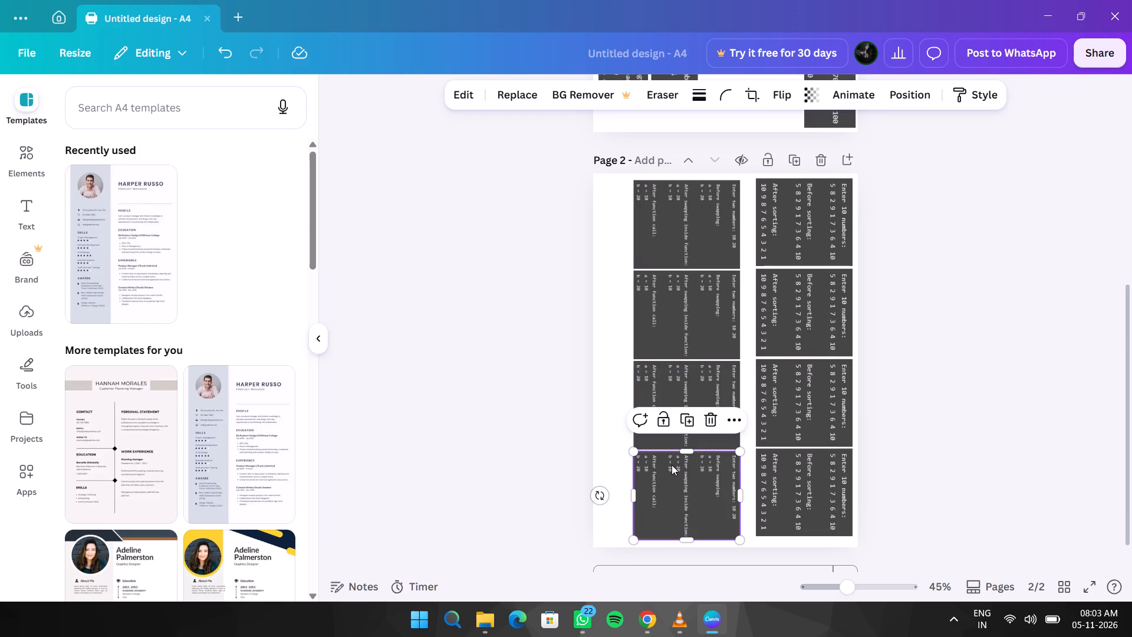
pyautogui.press('Down')
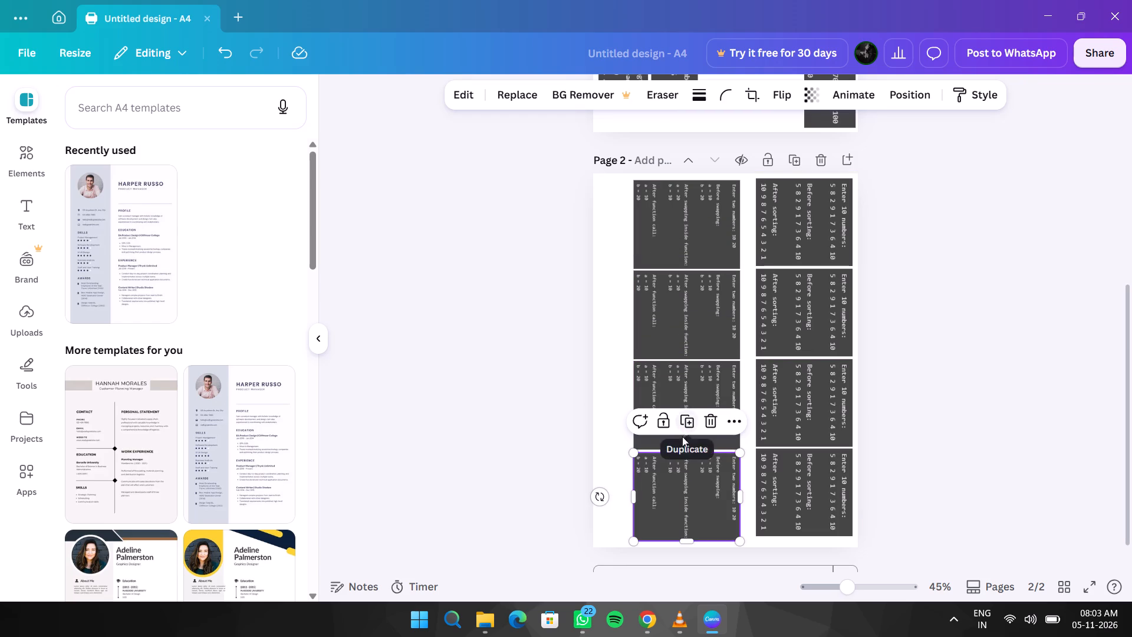
pyautogui.click(679, 472)
pyautogui.press('Down')
pyautogui.press('Down')
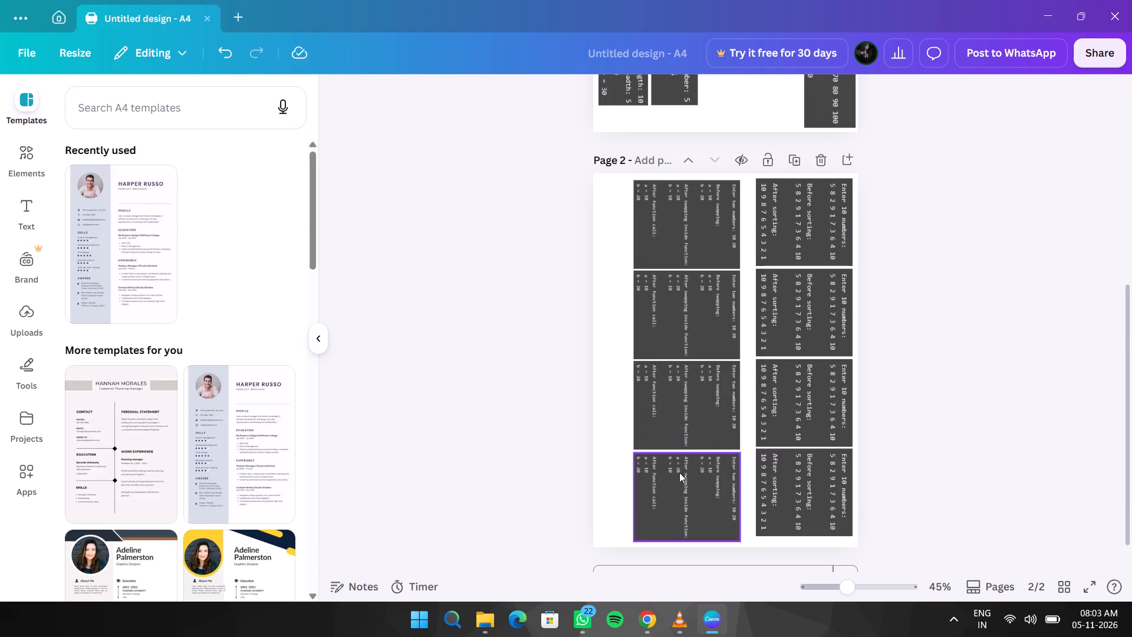
pyautogui.click(643, 492)
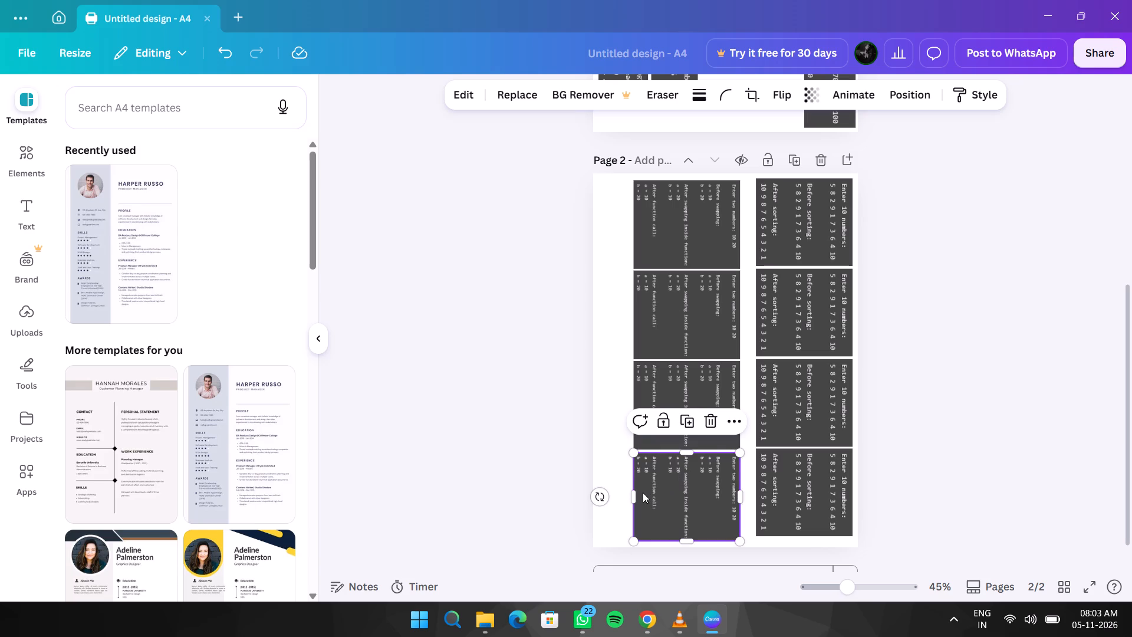
pyautogui.press('Down')
pyautogui.press('Down')
pyautogui.click(686, 407)
pyautogui.press('Down')
pyautogui.press('Down')
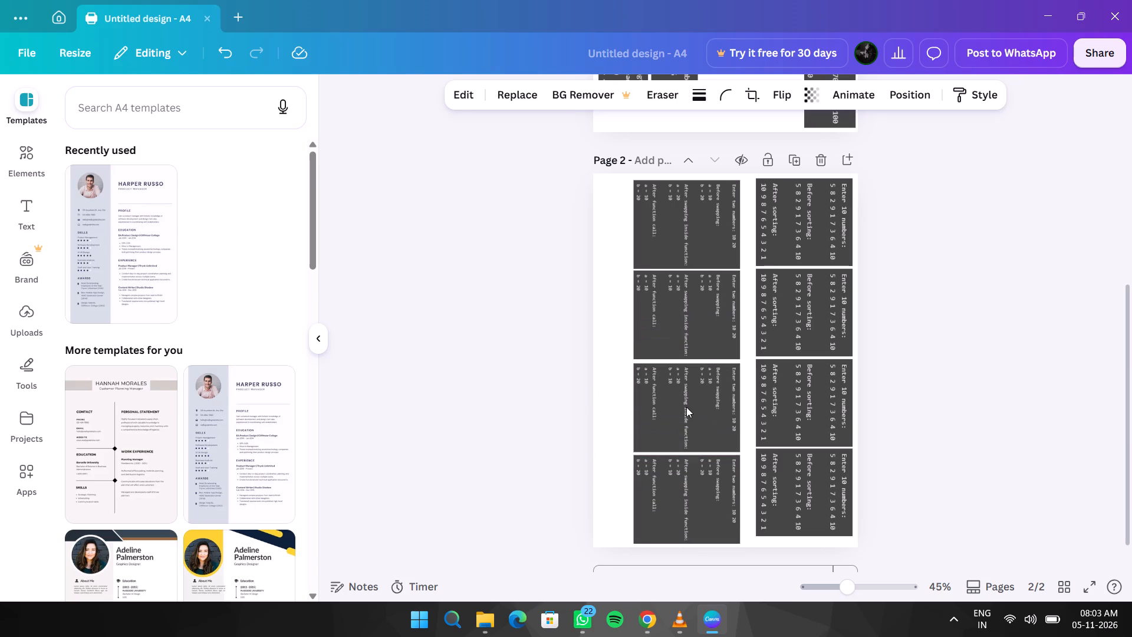
pyautogui.click(703, 352)
pyautogui.press('Down')
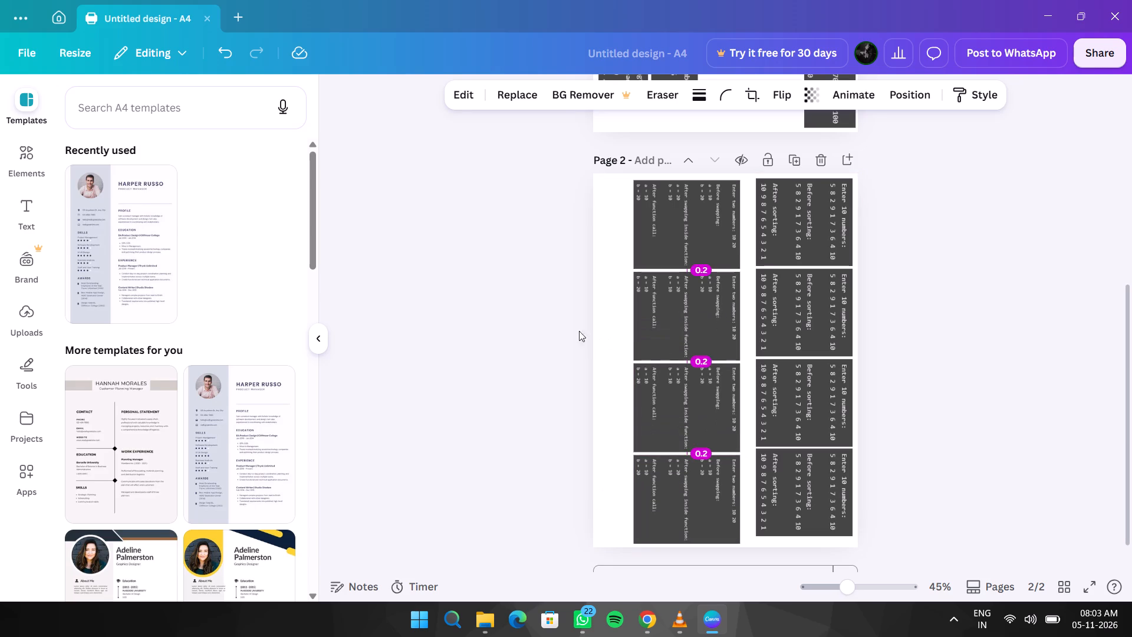
pyautogui.click(574, 329)
# On page 1, replace the Second Largest image beneath the three area-and-perimeter outputs with the remaining area-and-perimeter output.
pyautogui.scroll(3, 527, 314)
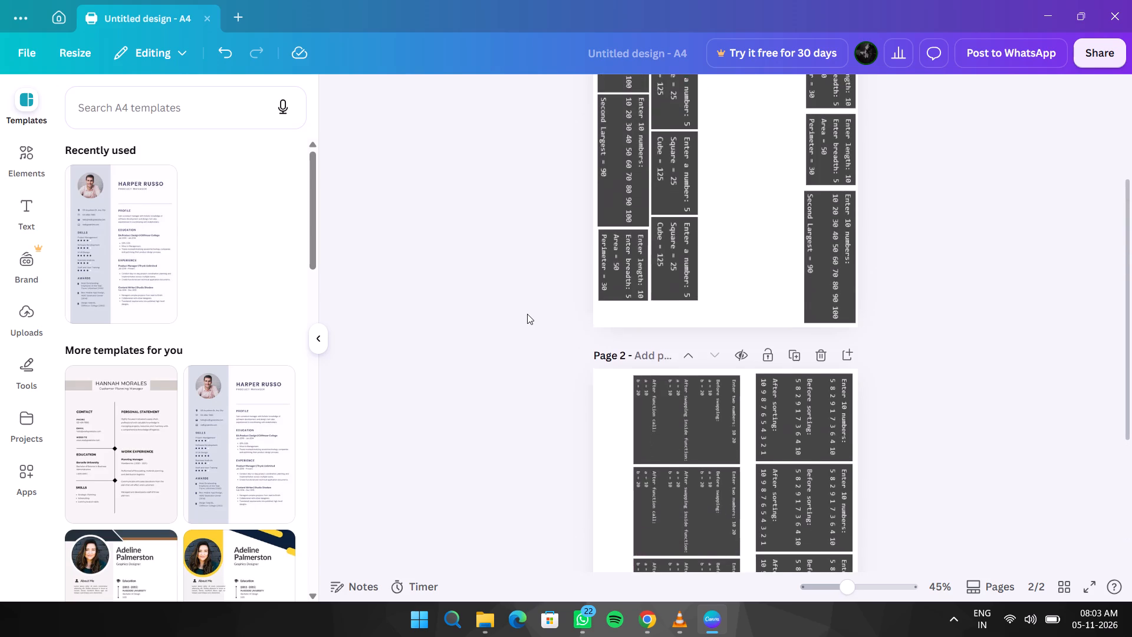
pyautogui.scroll(3, 527, 314)
pyautogui.click(851, 436)
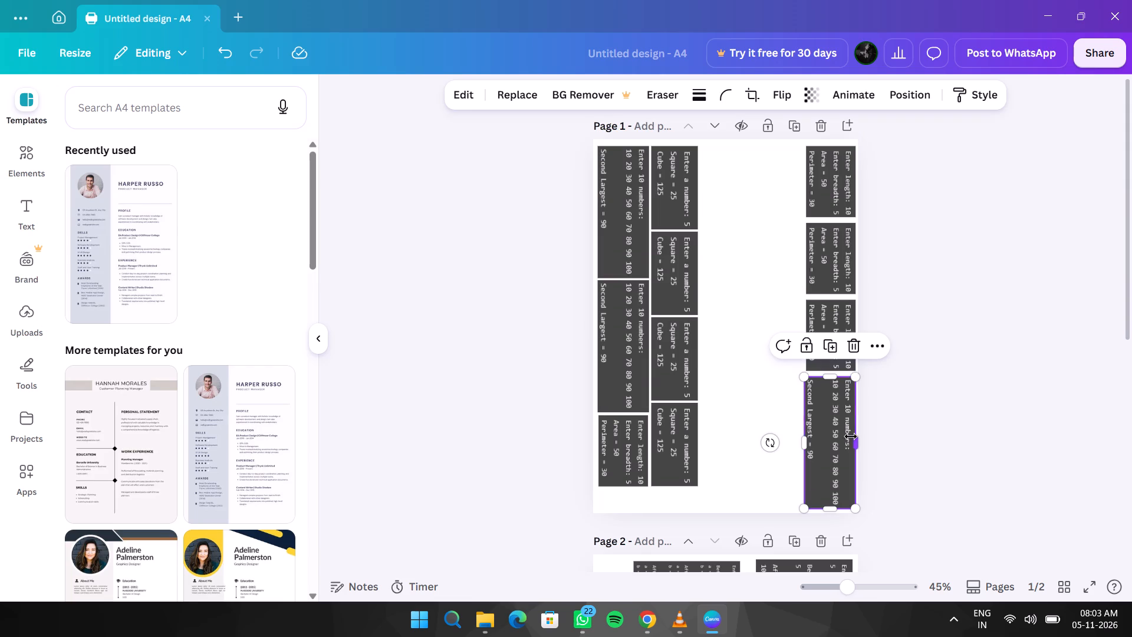
pyautogui.click(853, 353)
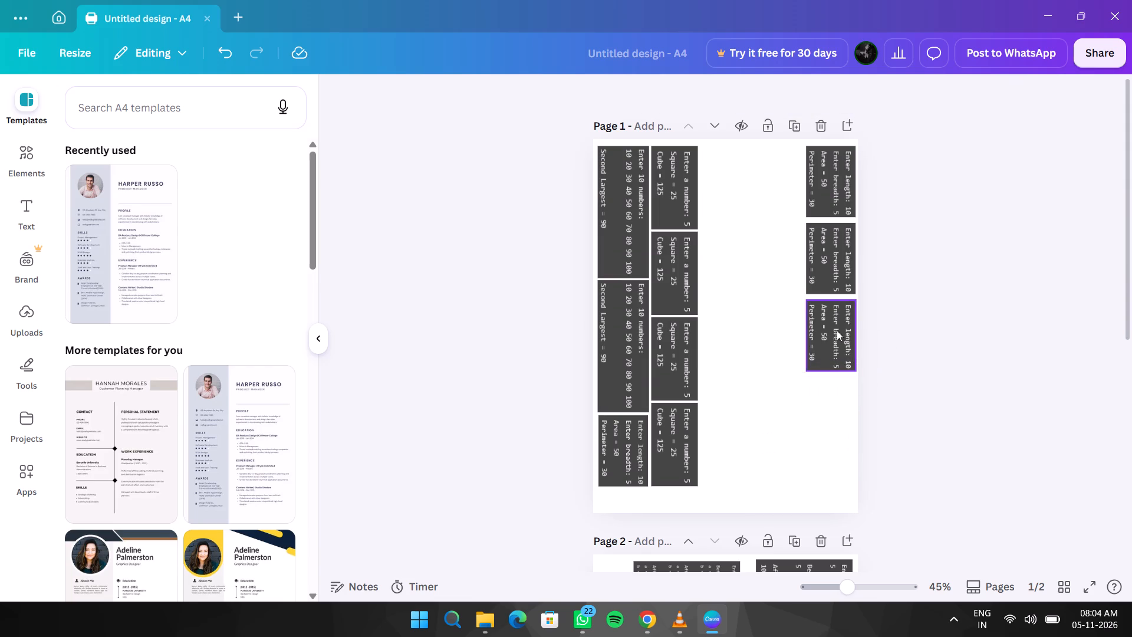
pyautogui.moveTo(611, 458); pyautogui.dragTo(818, 422)
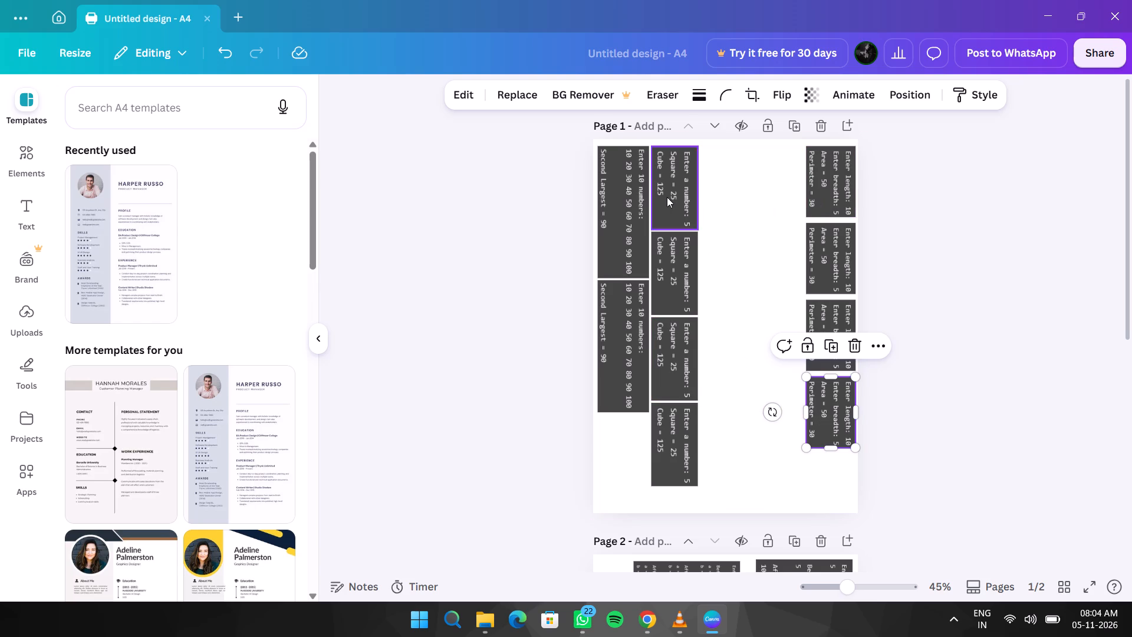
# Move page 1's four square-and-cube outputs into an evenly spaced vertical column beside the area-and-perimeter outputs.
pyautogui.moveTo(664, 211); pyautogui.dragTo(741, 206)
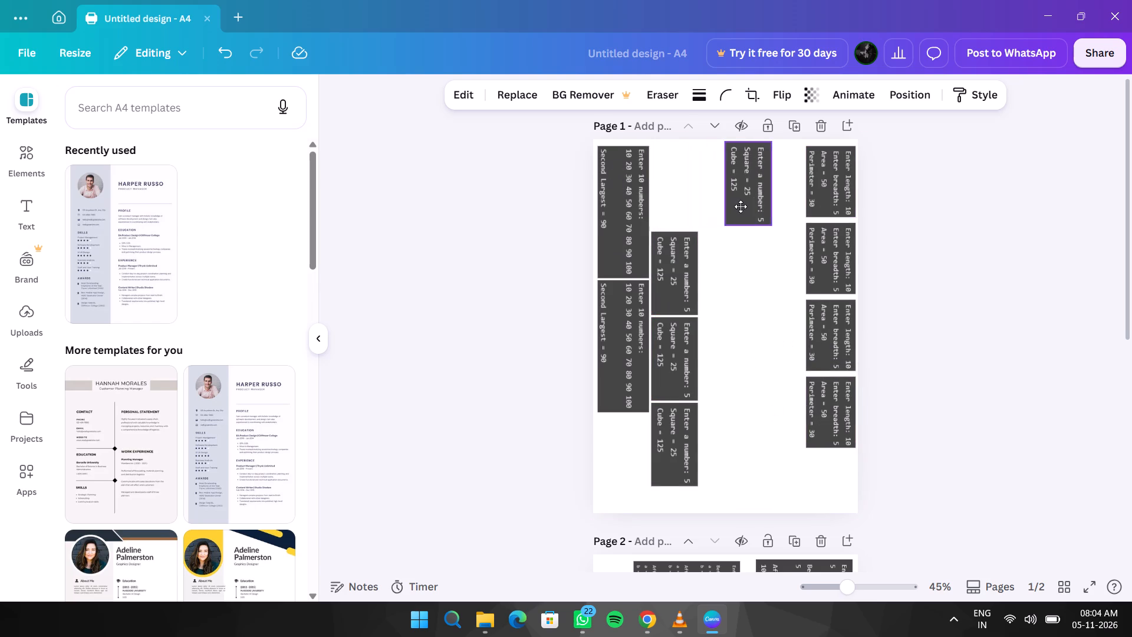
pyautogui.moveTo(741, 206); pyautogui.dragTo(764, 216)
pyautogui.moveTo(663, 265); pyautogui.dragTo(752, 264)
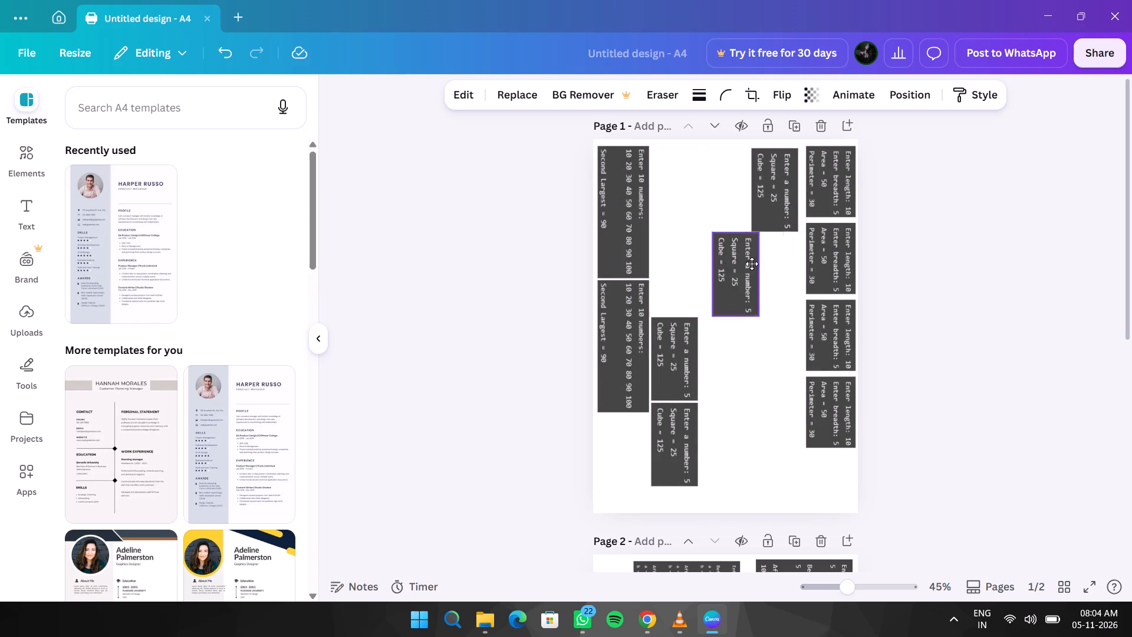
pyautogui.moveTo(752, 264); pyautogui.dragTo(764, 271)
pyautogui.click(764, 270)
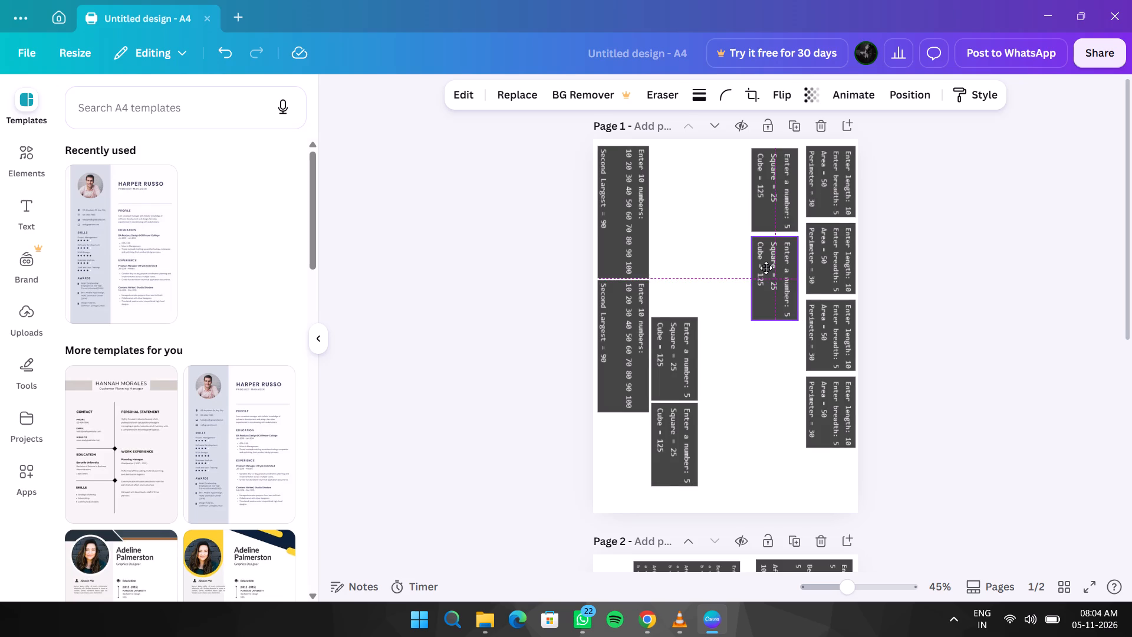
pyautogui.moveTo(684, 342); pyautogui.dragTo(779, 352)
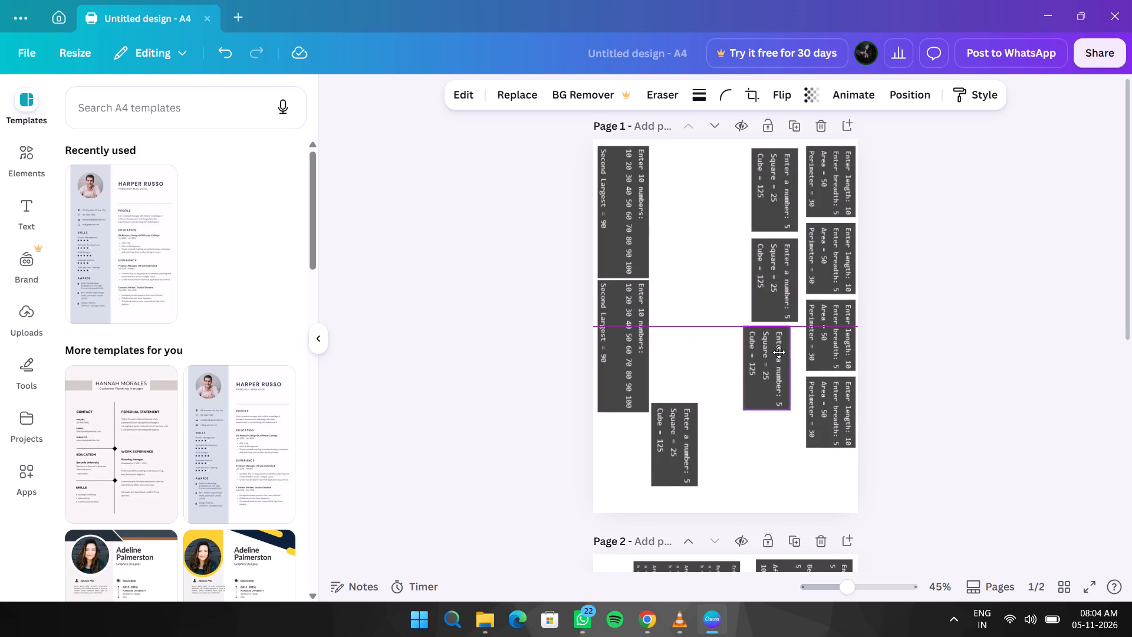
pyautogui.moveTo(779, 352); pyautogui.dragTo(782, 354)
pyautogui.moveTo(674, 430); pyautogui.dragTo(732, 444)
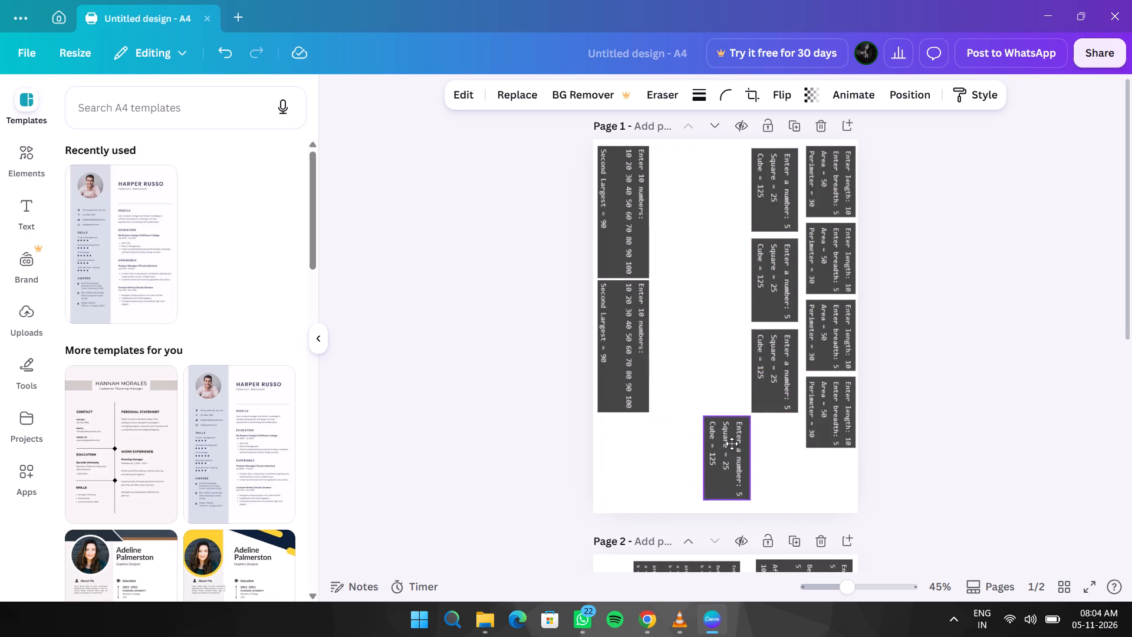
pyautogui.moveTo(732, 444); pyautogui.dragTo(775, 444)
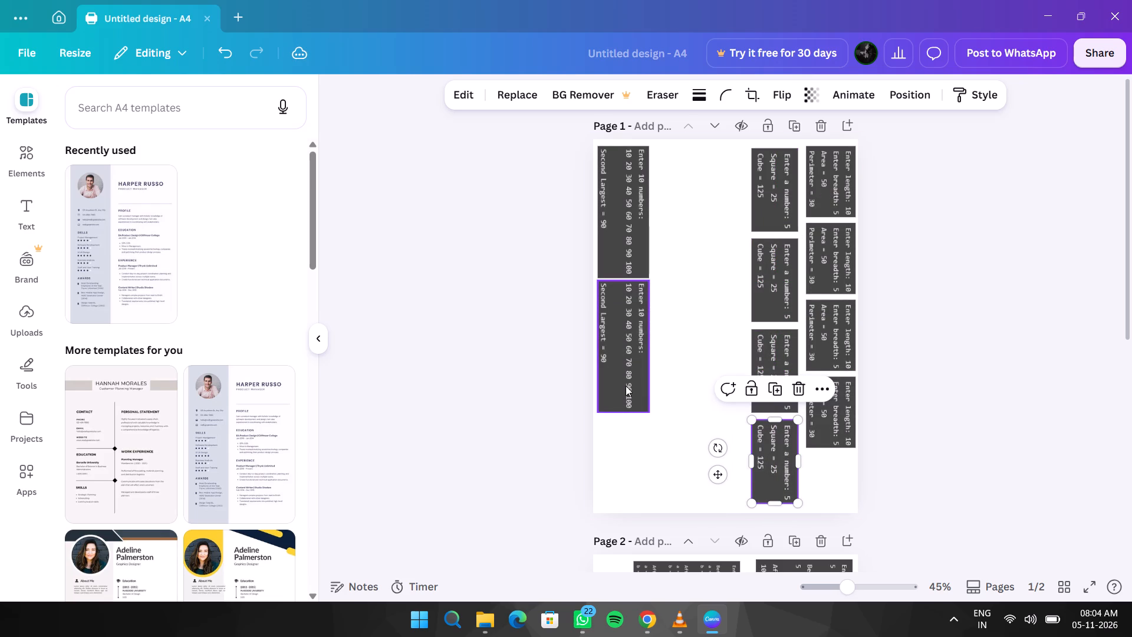
# Slightly enlarge the lower Second Largest image on page 1.
pyautogui.click(617, 352)
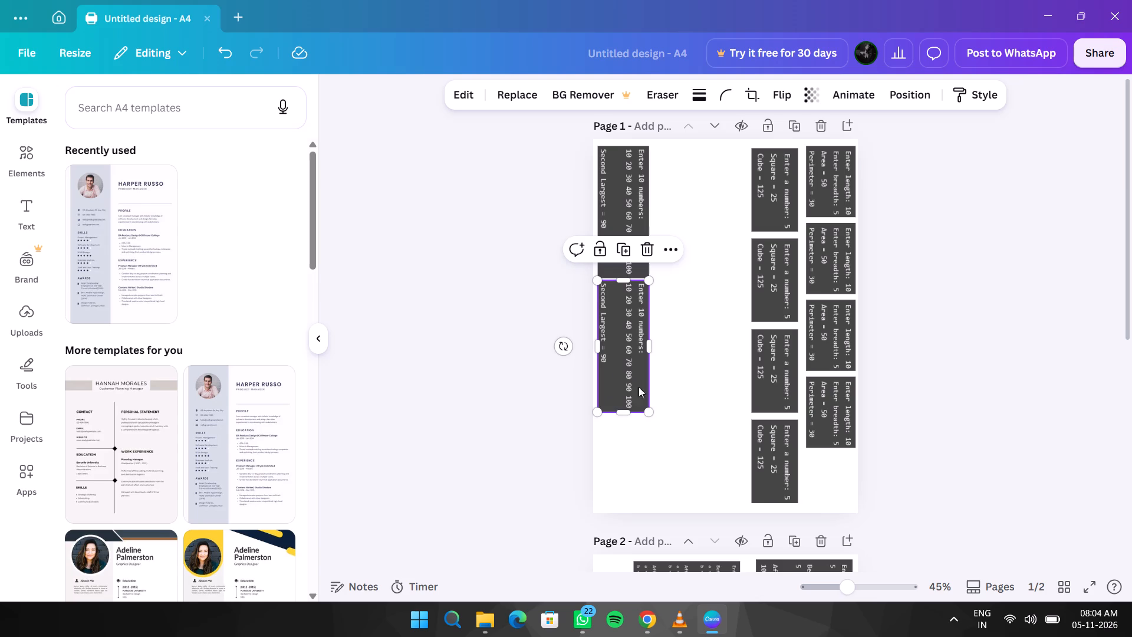
pyautogui.moveTo(649, 411); pyautogui.dragTo(667, 422)
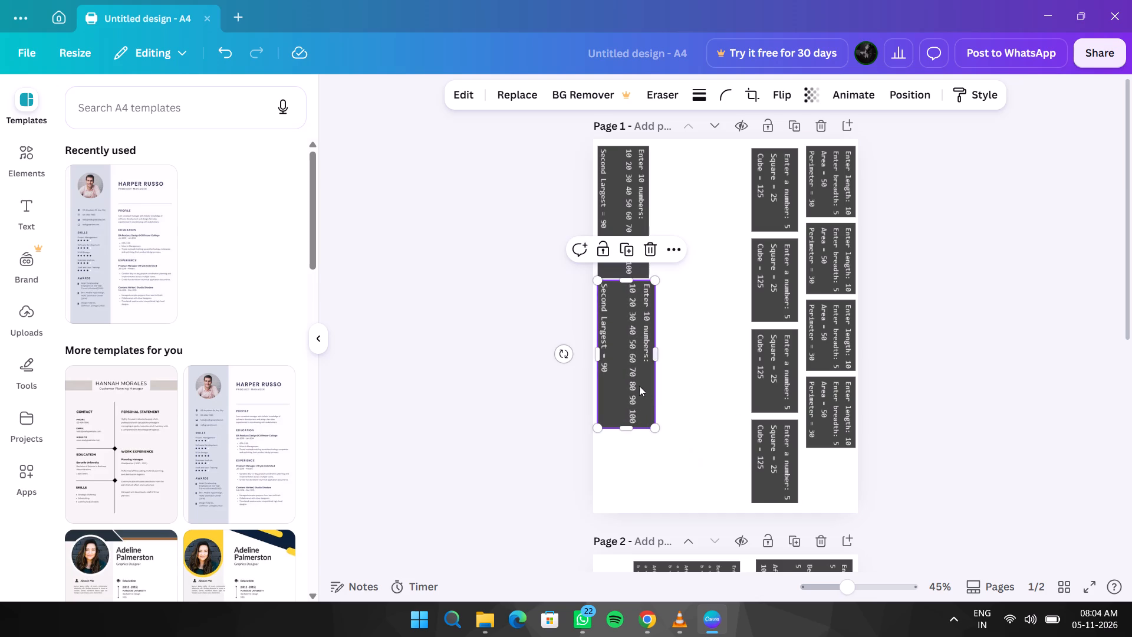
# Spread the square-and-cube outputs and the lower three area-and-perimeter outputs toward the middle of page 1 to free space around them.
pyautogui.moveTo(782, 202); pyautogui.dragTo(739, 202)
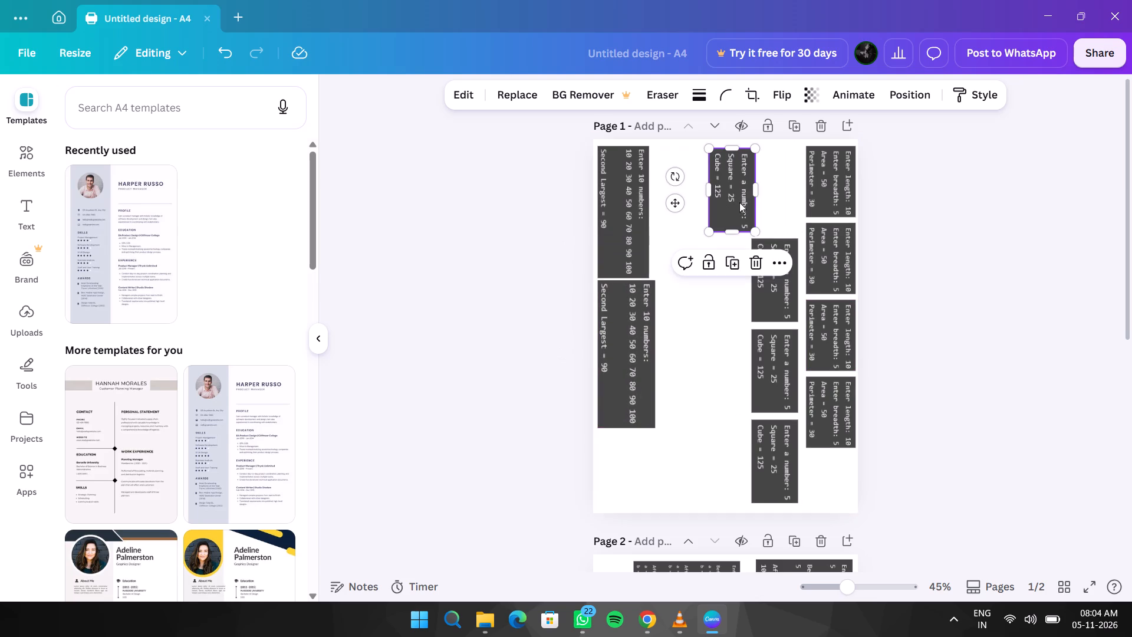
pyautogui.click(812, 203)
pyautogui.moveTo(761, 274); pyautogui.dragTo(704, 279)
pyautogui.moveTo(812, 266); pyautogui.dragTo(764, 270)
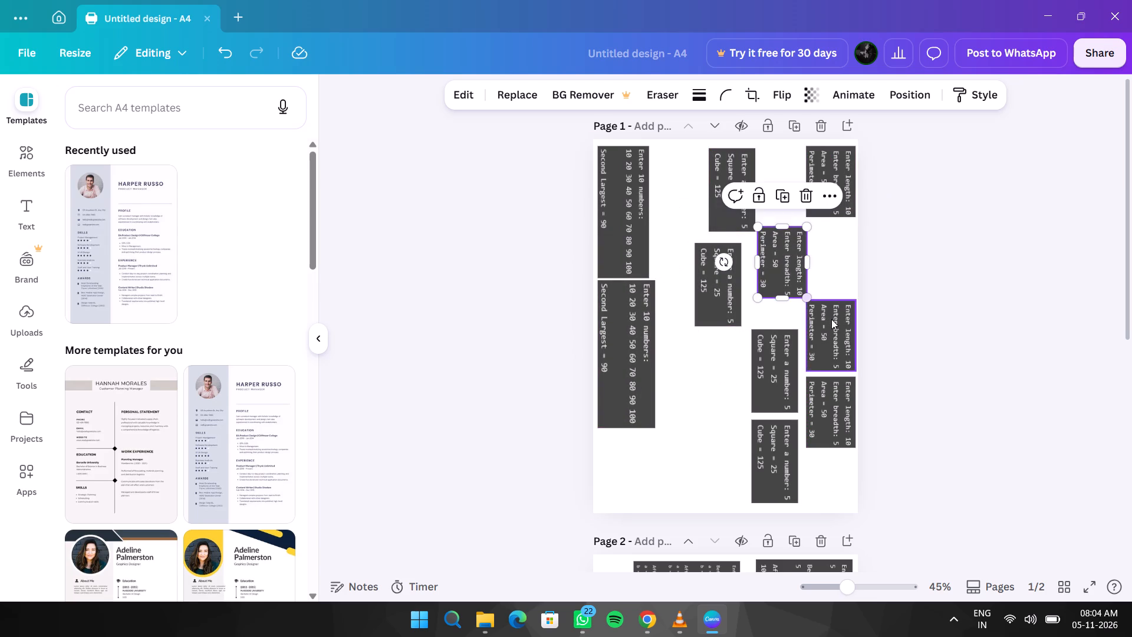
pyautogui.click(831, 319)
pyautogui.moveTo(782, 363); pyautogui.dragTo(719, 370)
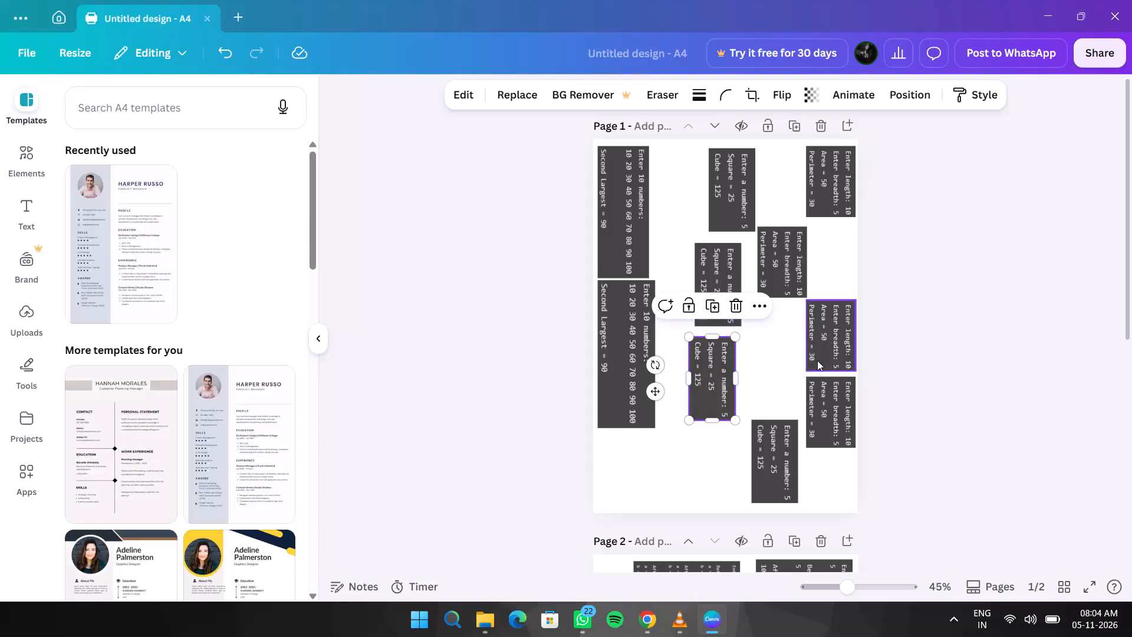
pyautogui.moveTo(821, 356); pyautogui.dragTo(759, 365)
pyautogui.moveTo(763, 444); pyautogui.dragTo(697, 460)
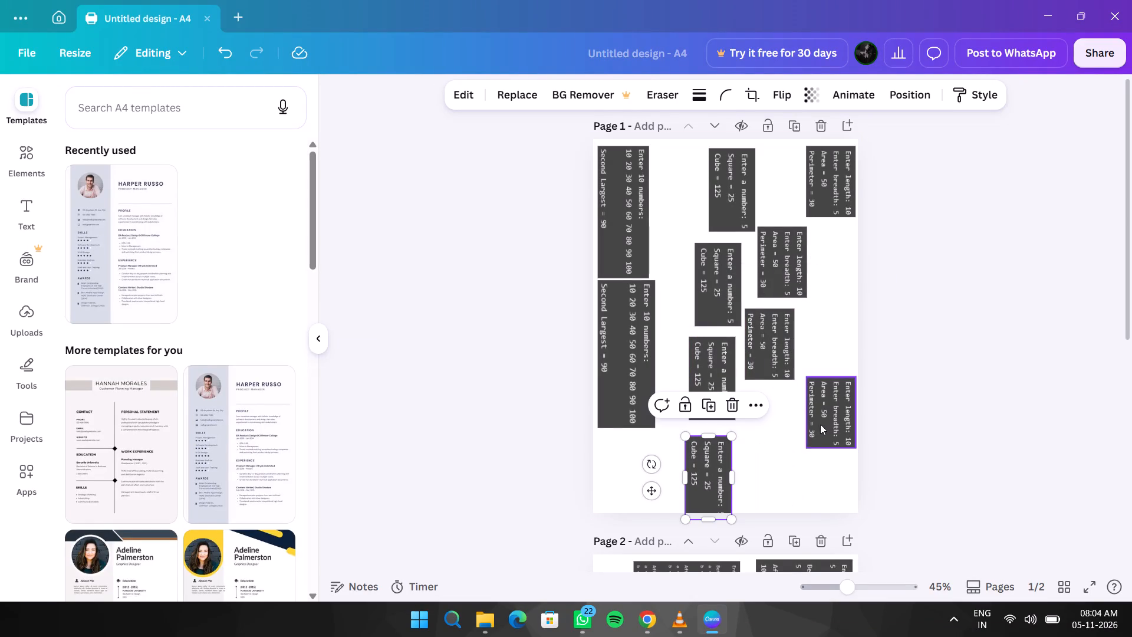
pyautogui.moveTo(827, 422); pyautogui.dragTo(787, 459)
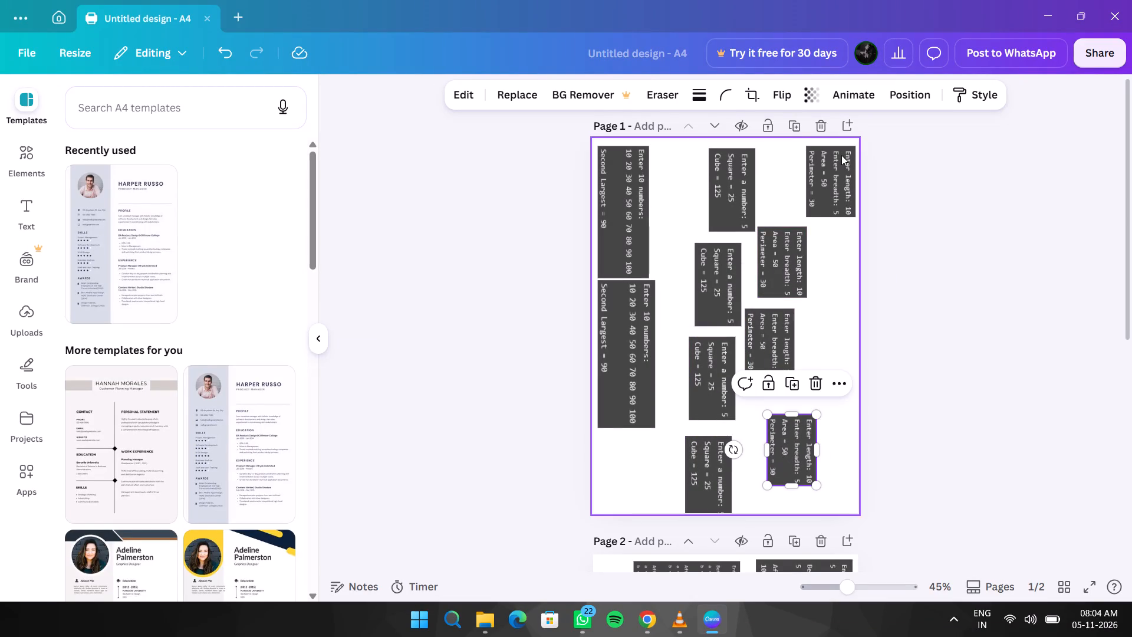
# Slightly enlarge the top area-and-perimeter image, keeping it in page 1's upper-right corner.
pyautogui.click(841, 155)
pyautogui.moveTo(804, 218); pyautogui.dragTo(800, 224)
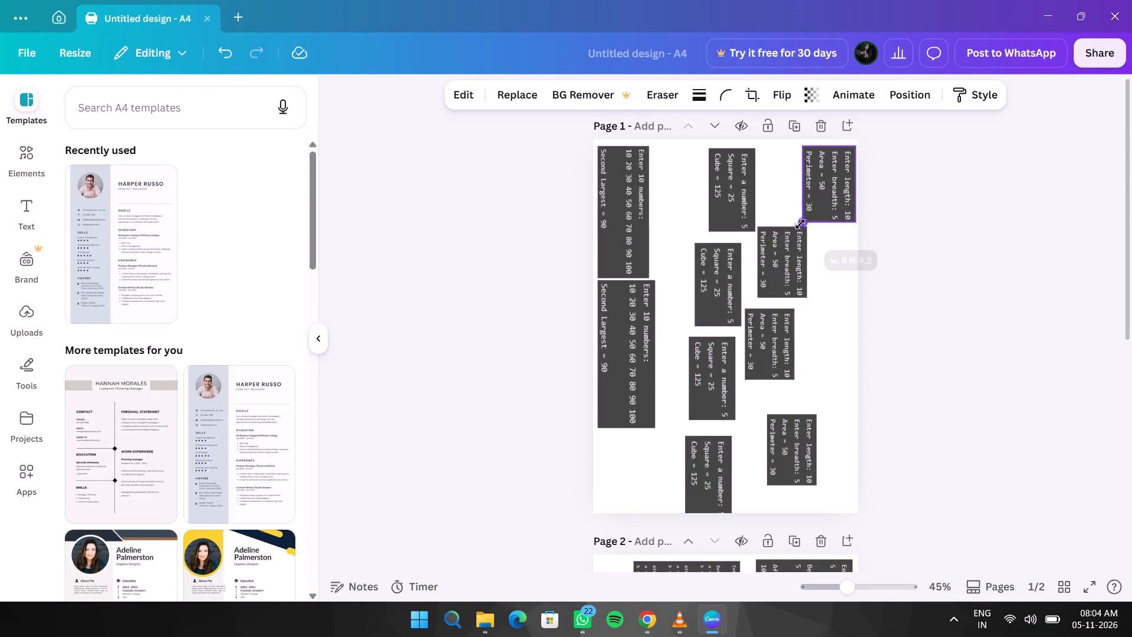
pyautogui.moveTo(800, 224); pyautogui.dragTo(799, 225)
pyautogui.click(780, 251)
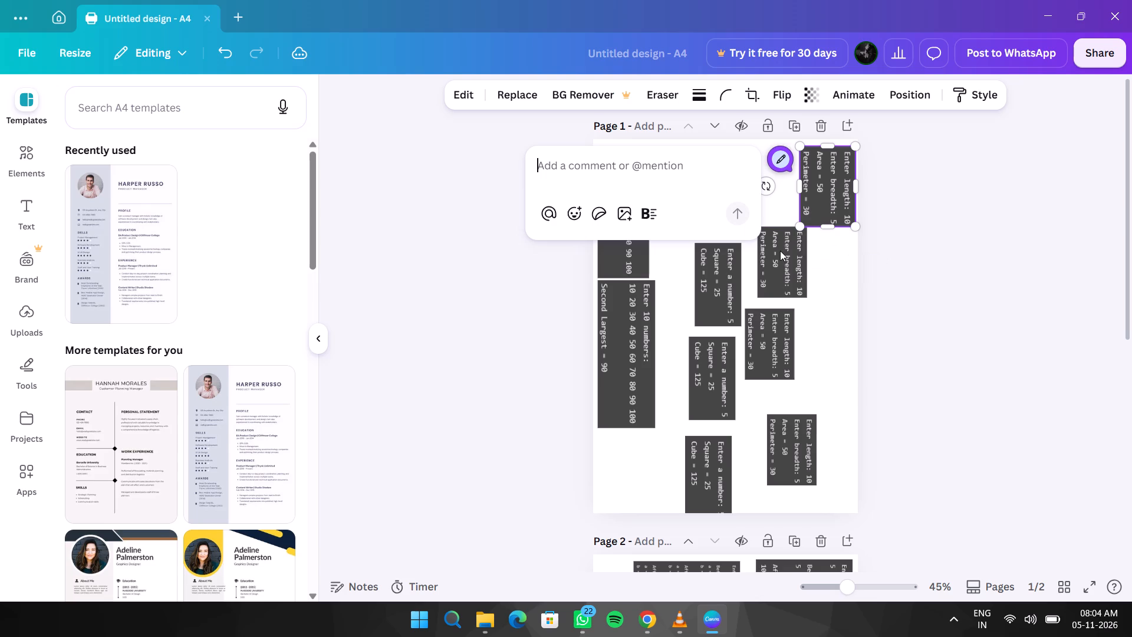
pyautogui.click(791, 199)
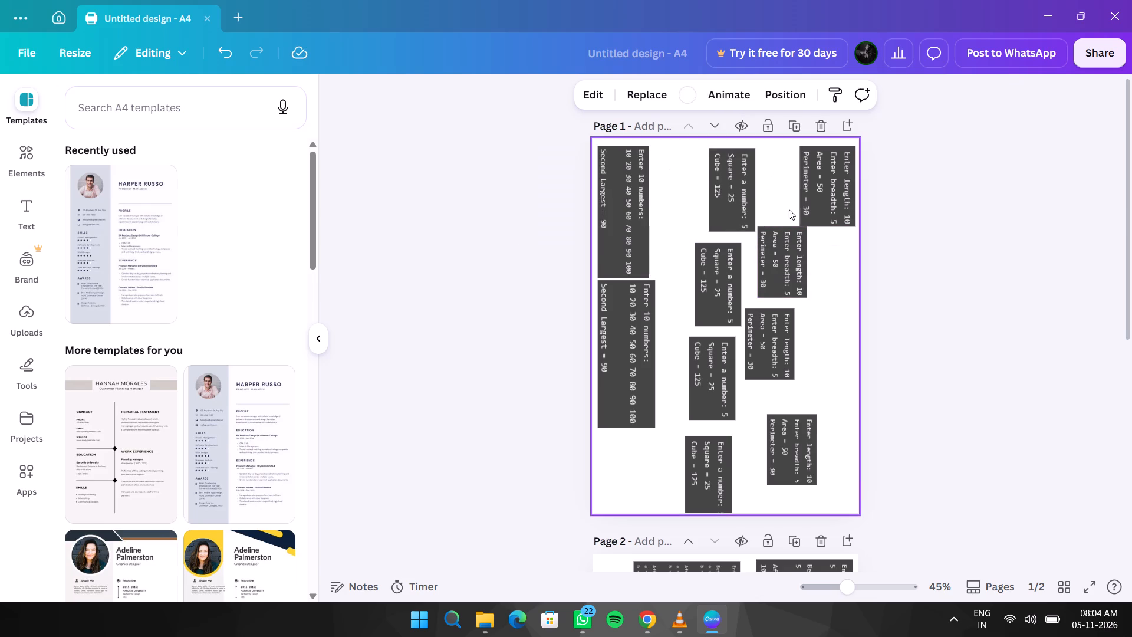
# Delete the second area-and-perimeter image, just below the enlarged one on page 1.
pyautogui.click(782, 258)
pyautogui.click(804, 196)
# Enlarge the top square-and-cube image slightly and align its top edge beside the enlarged area-and-perimeter image.
pyautogui.moveTo(743, 193); pyautogui.dragTo(766, 188)
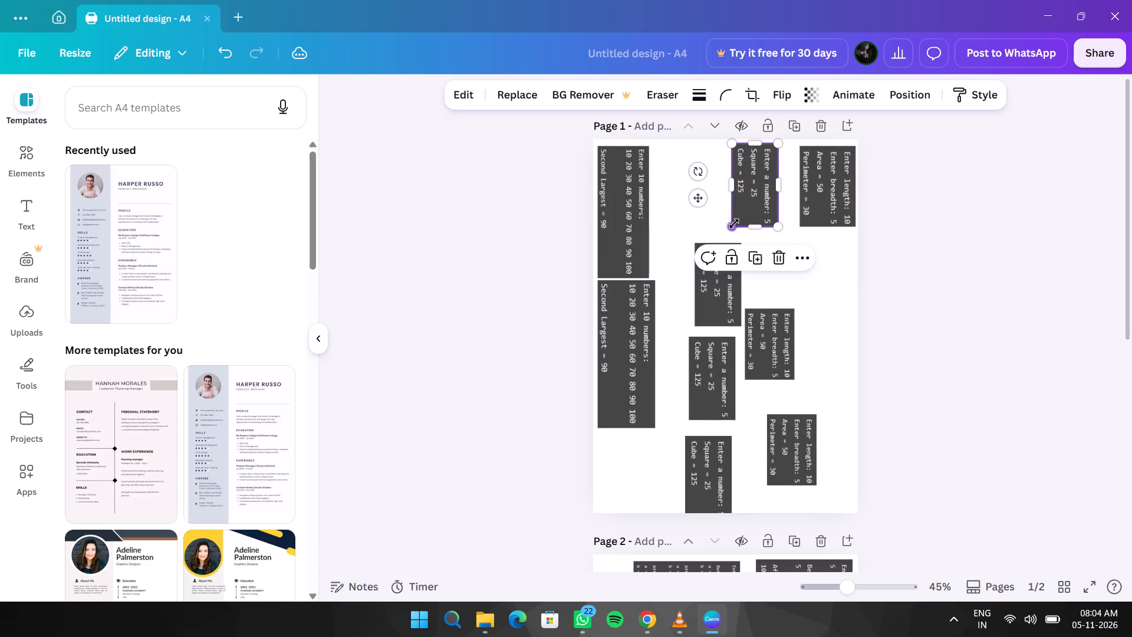
pyautogui.moveTo(734, 224); pyautogui.dragTo(727, 229)
pyautogui.moveTo(735, 222); pyautogui.dragTo(741, 222)
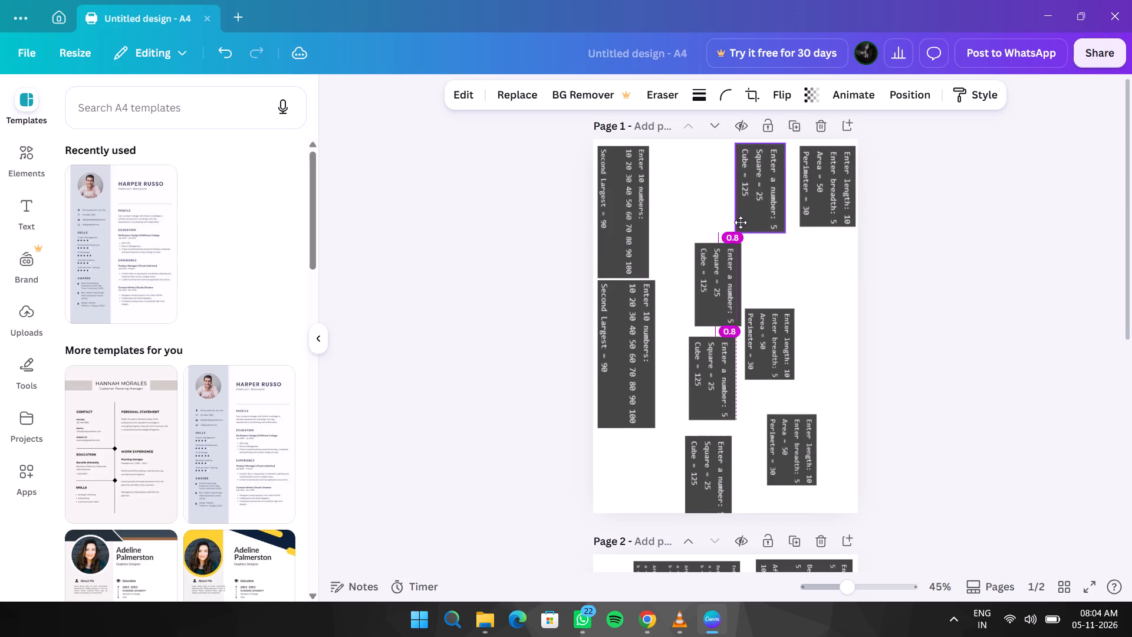
pyautogui.moveTo(741, 222); pyautogui.dragTo(746, 224)
# Delete the remaining smaller square-and-cube and area-and-perimeter images from page 1, keeping only the enlarged one of each.
pyautogui.click(702, 291)
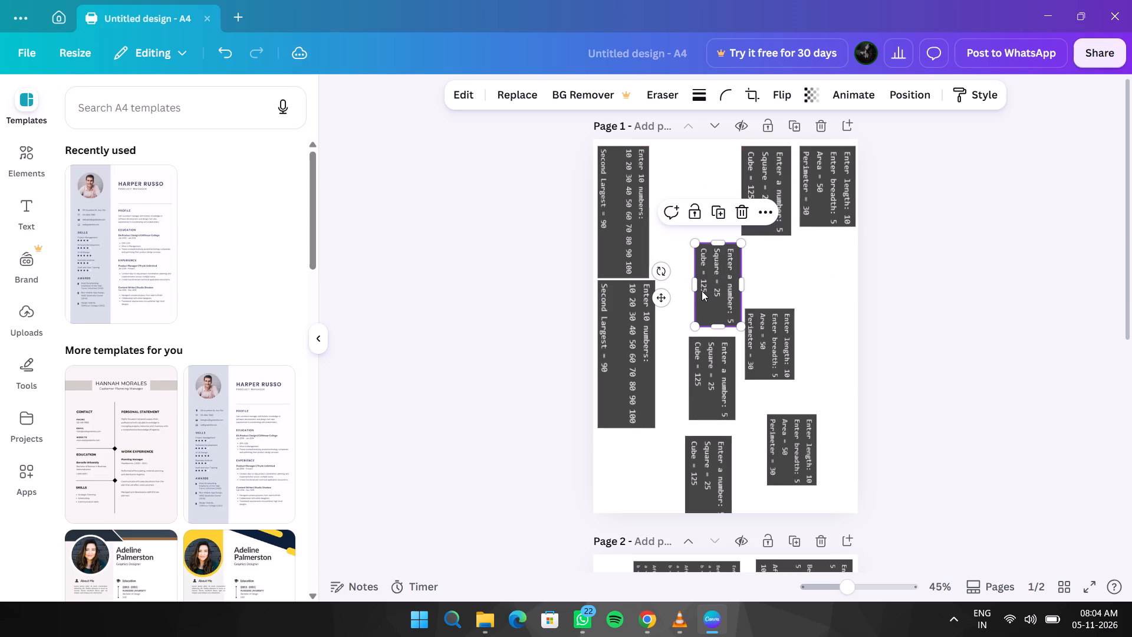
pyautogui.click(745, 218)
pyautogui.click(722, 334)
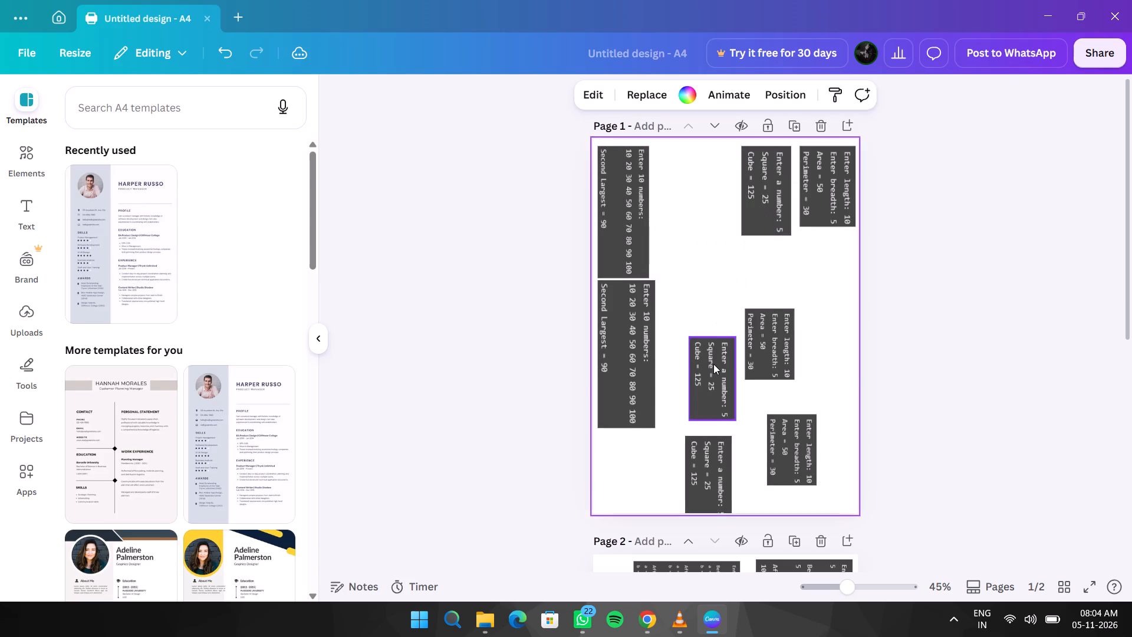
pyautogui.click(713, 364)
pyautogui.click(728, 297)
pyautogui.click(760, 331)
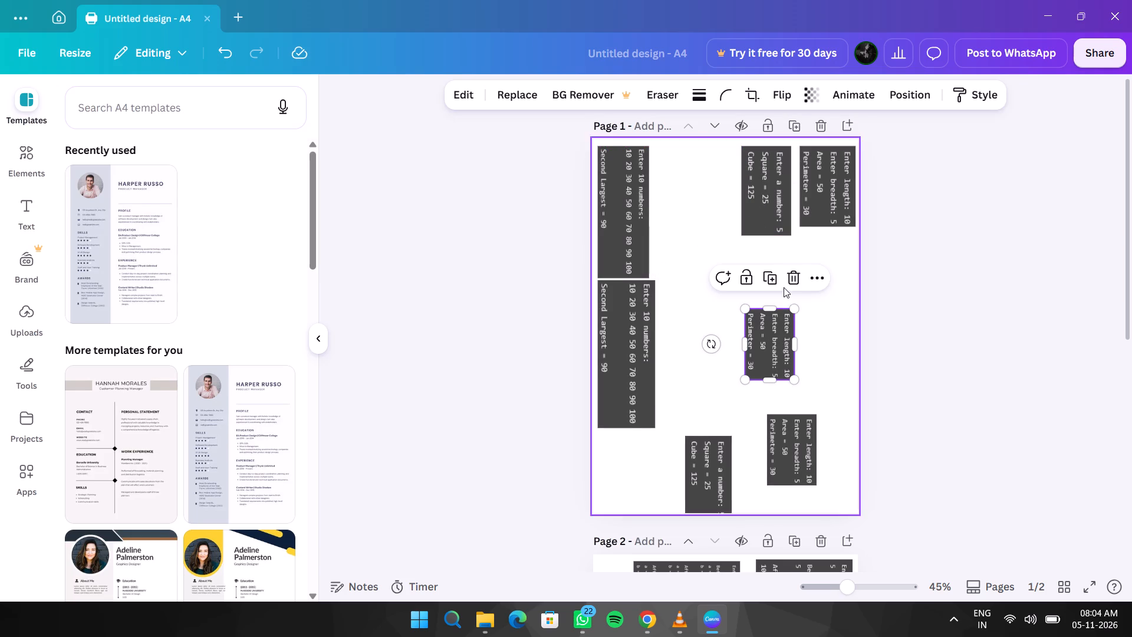
pyautogui.click(792, 279)
pyautogui.click(785, 428)
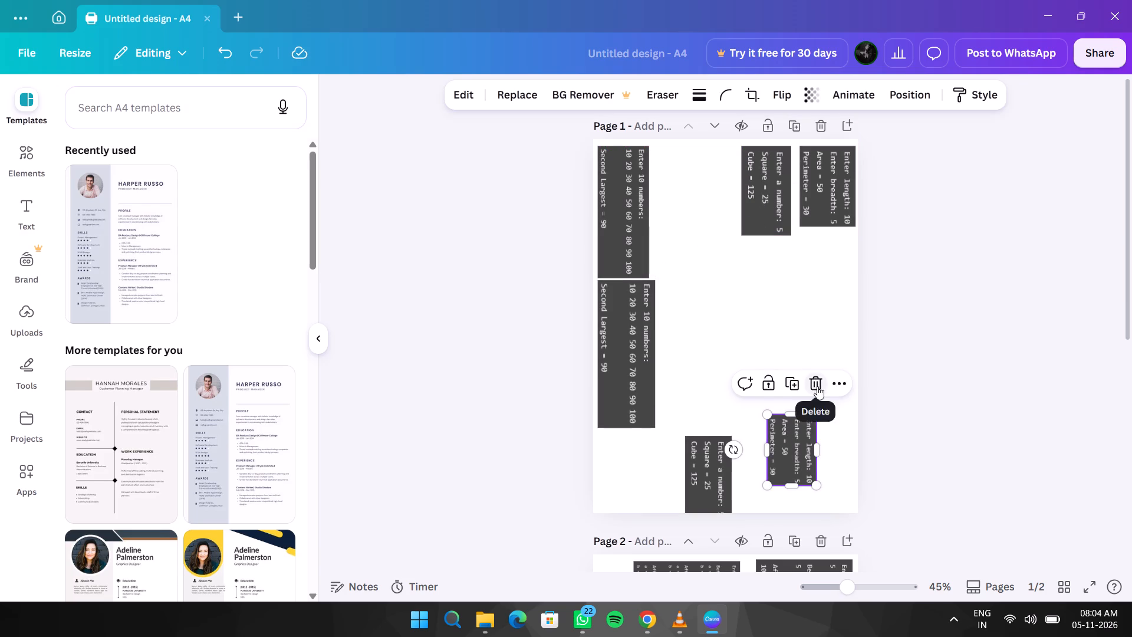
pyautogui.click(817, 386)
pyautogui.click(706, 472)
pyautogui.click(735, 398)
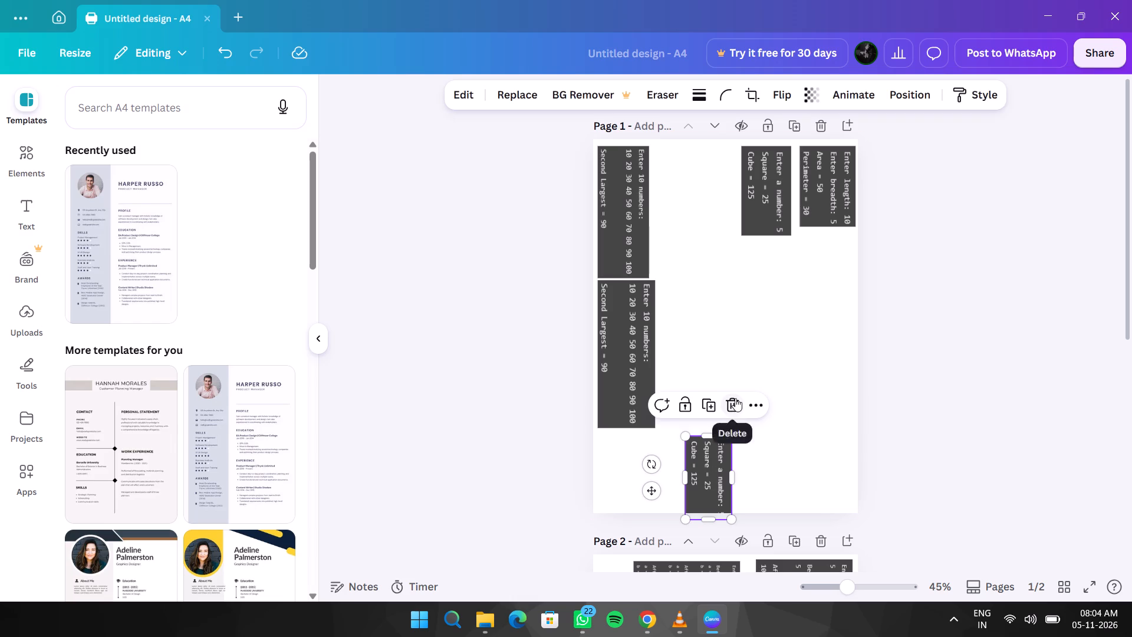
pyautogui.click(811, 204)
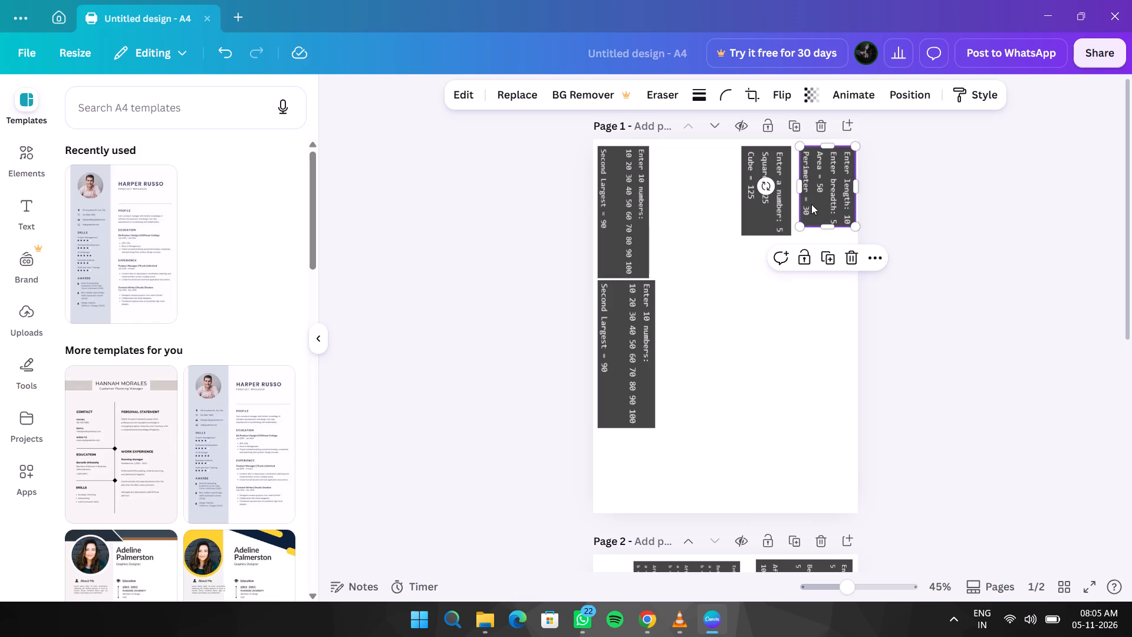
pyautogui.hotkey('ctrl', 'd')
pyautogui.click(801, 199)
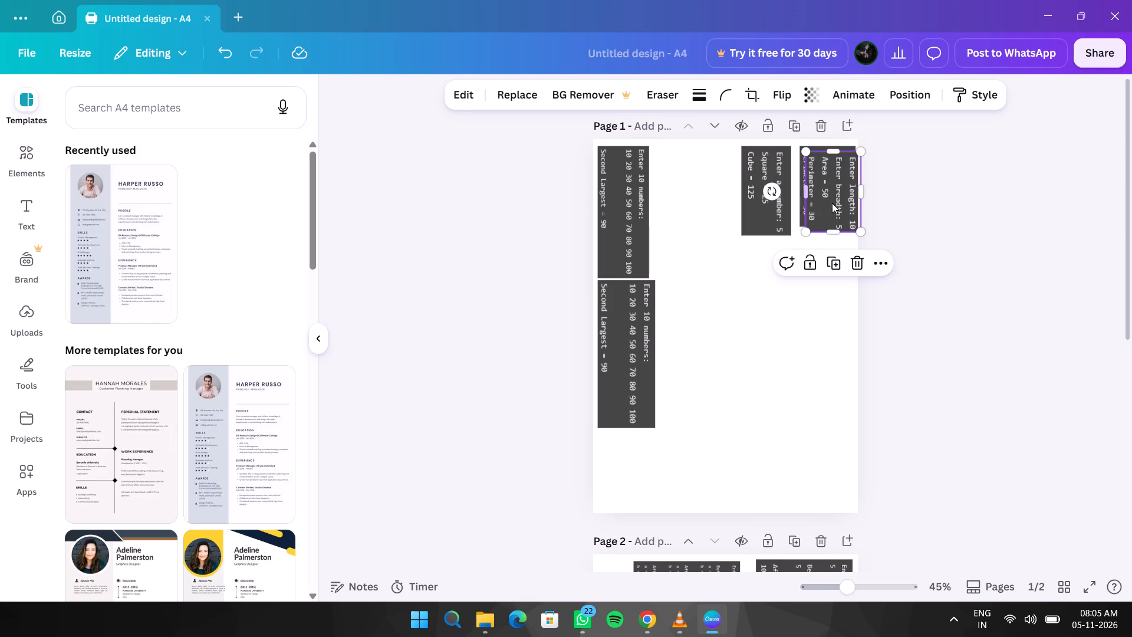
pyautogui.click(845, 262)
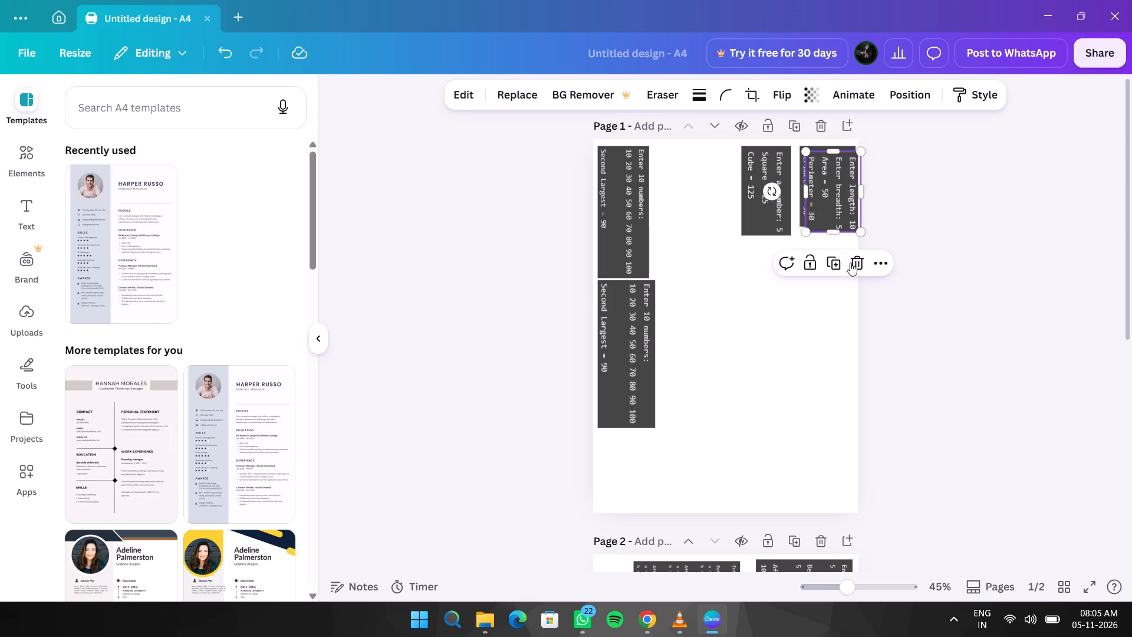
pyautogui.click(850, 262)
# Duplicate the enlarged area-and-perimeter image three times, stacking the copies directly beneath it in a column of four with thin gaps.
pyautogui.click(831, 212)
pyautogui.hotkey('ctrl', 'd')
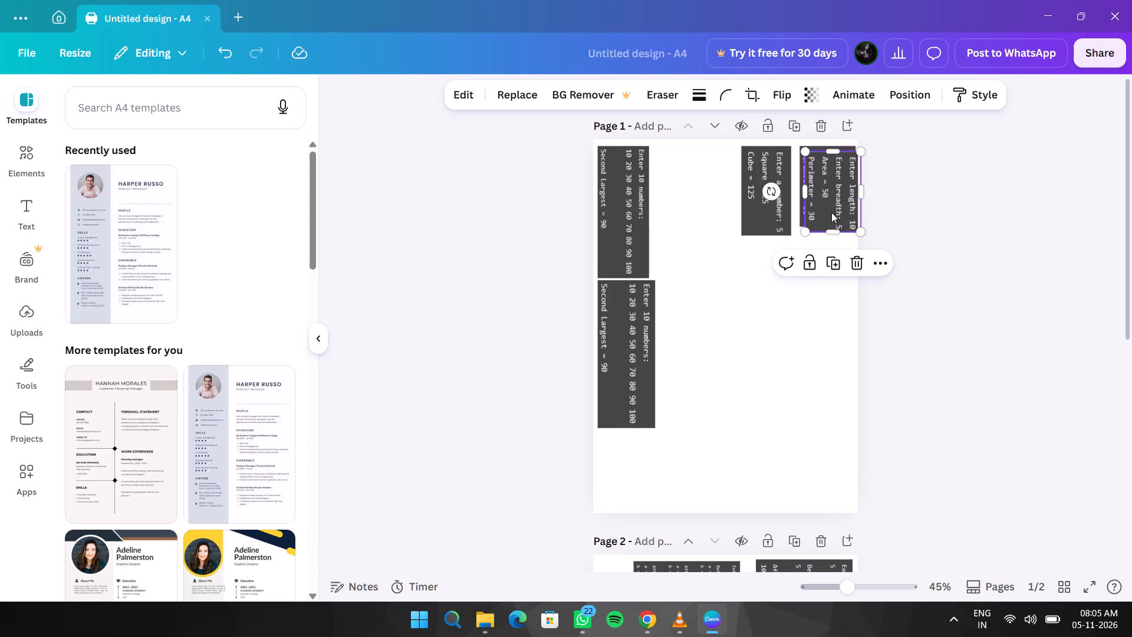
pyautogui.moveTo(825, 208); pyautogui.dragTo(819, 287)
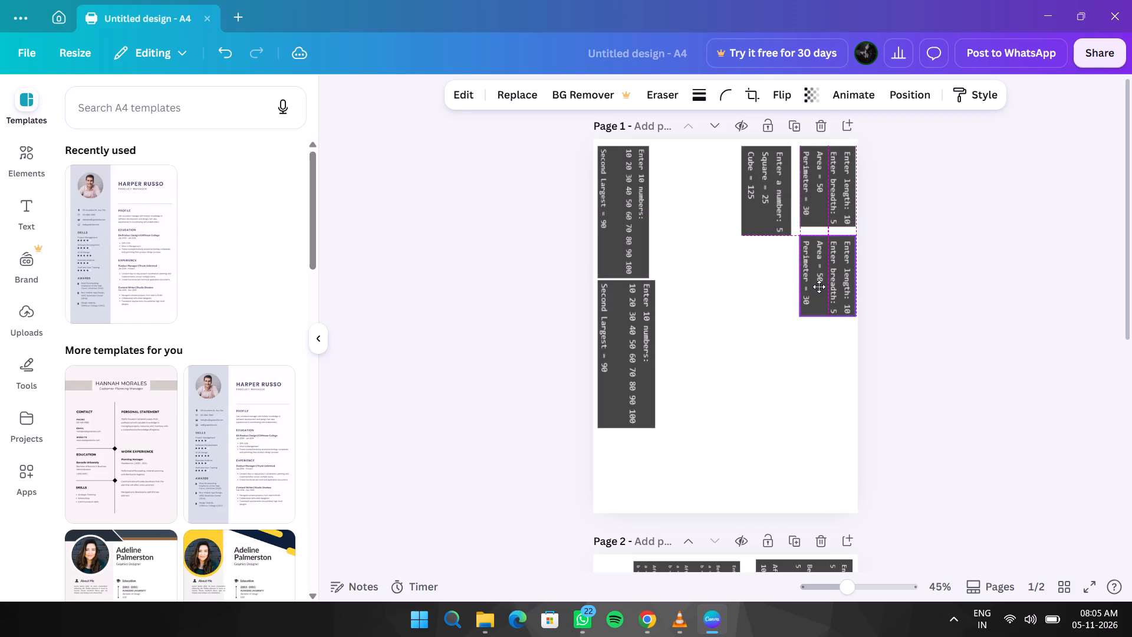
pyautogui.moveTo(819, 287); pyautogui.dragTo(819, 284)
pyautogui.press('Down')
pyautogui.press('Down')
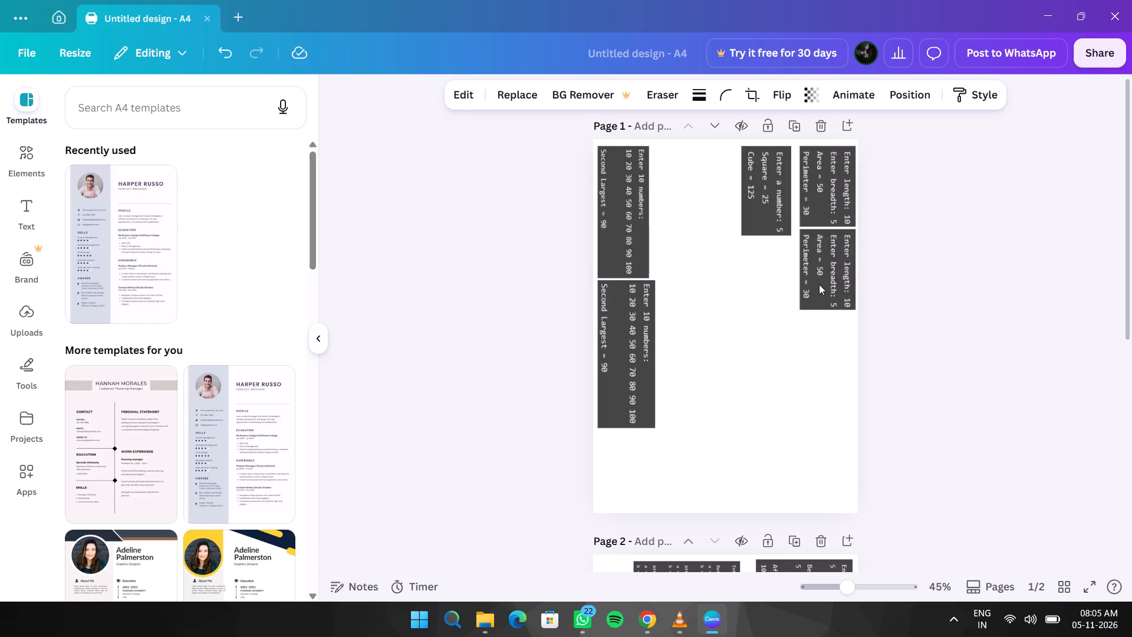
pyautogui.press('Up')
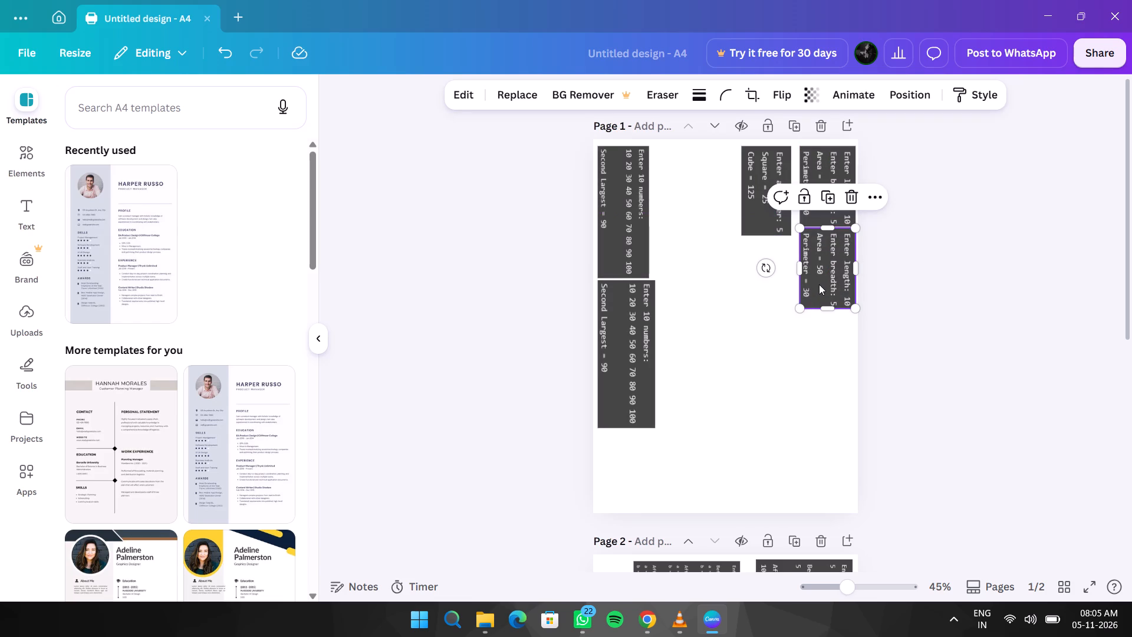
pyautogui.press('Down')
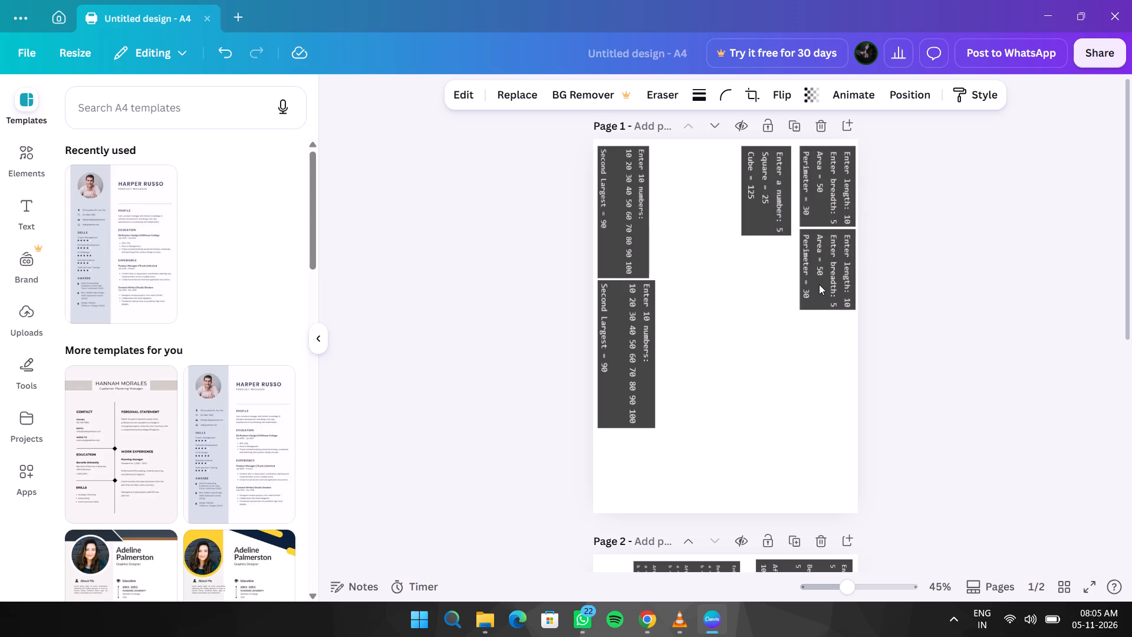
pyautogui.hotkey('ctrl', 'd')
pyautogui.hotkey('ctrl', 'd')
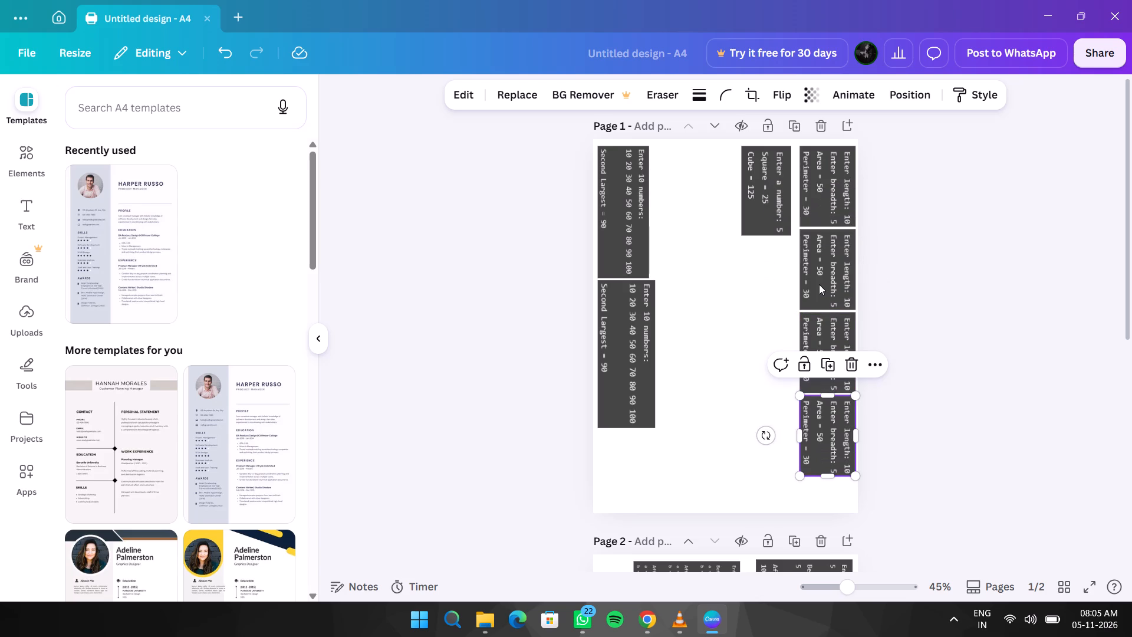
# Duplicate the square-and-cube image three times, stacking the copies directly beneath it in an aligned column of four with thin gaps.
pyautogui.click(771, 200)
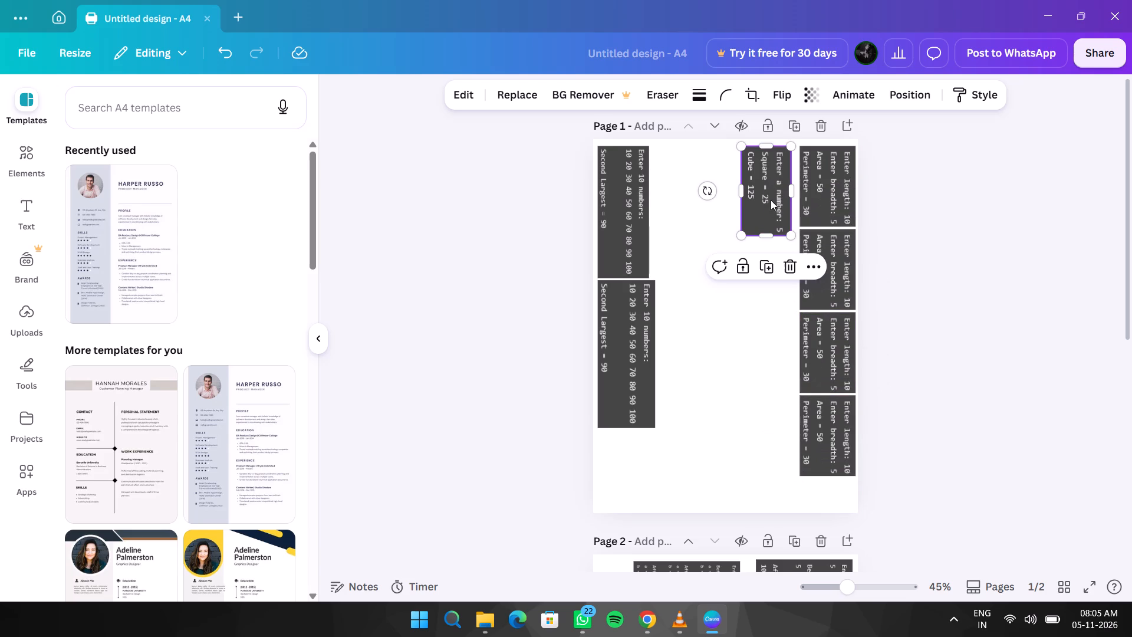
pyautogui.hotkey('ctrl', 'd')
pyautogui.moveTo(771, 200); pyautogui.dragTo(769, 291)
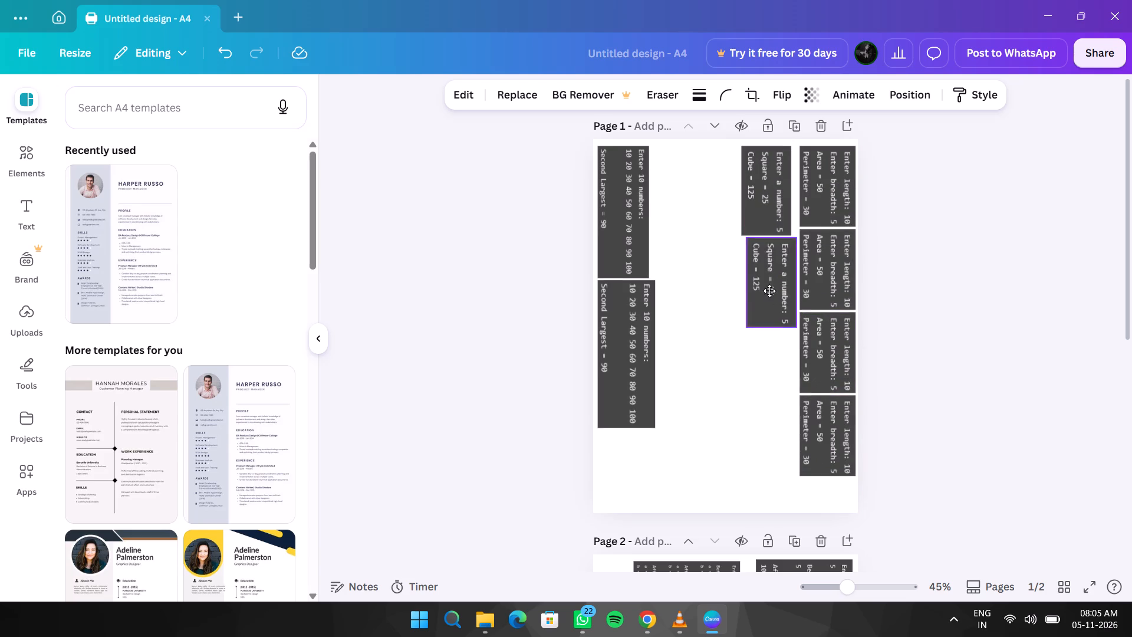
pyautogui.moveTo(769, 291); pyautogui.dragTo(765, 291)
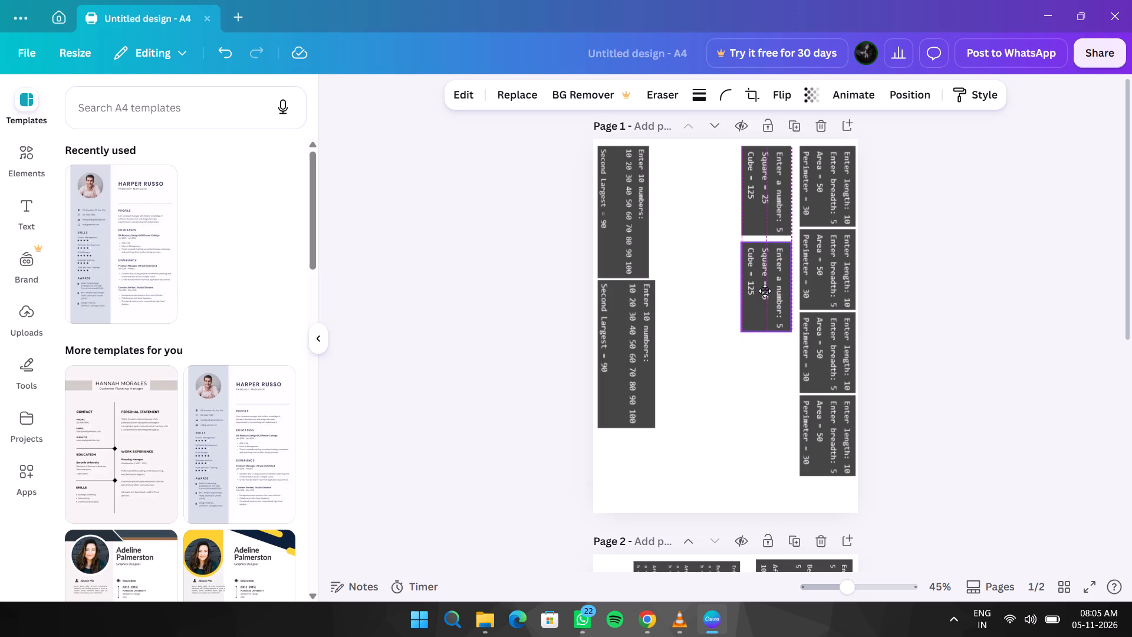
pyautogui.moveTo(765, 291); pyautogui.dragTo(766, 290)
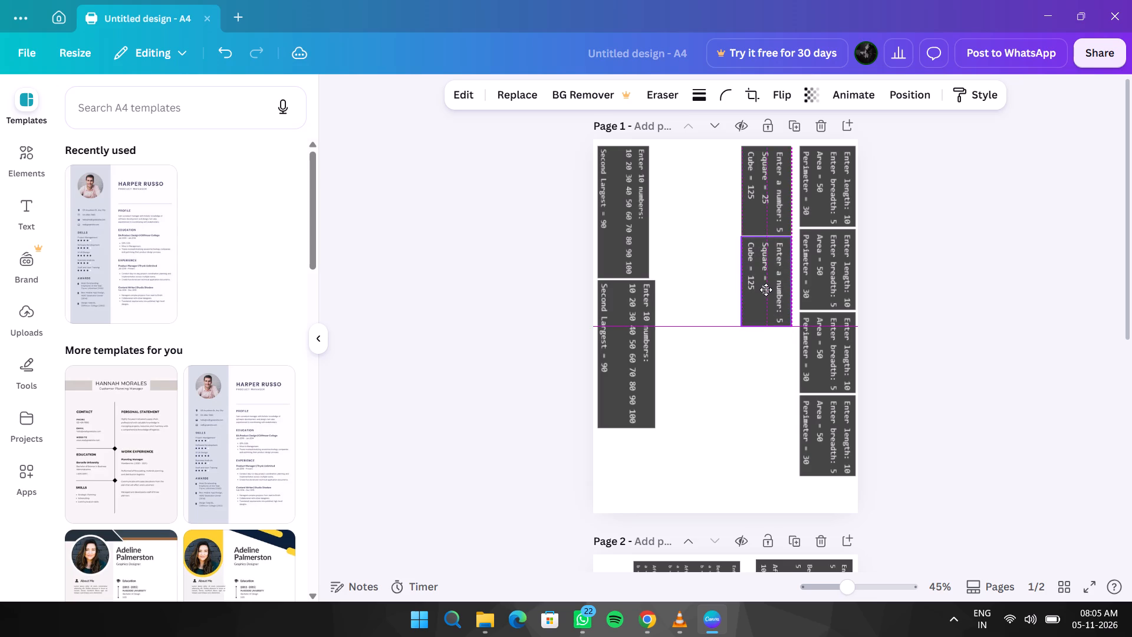
pyautogui.moveTo(766, 290); pyautogui.dragTo(766, 291)
pyautogui.press('Up')
pyautogui.press('Up')
pyautogui.press('Up')
pyautogui.press('Up')
pyautogui.press('Up')
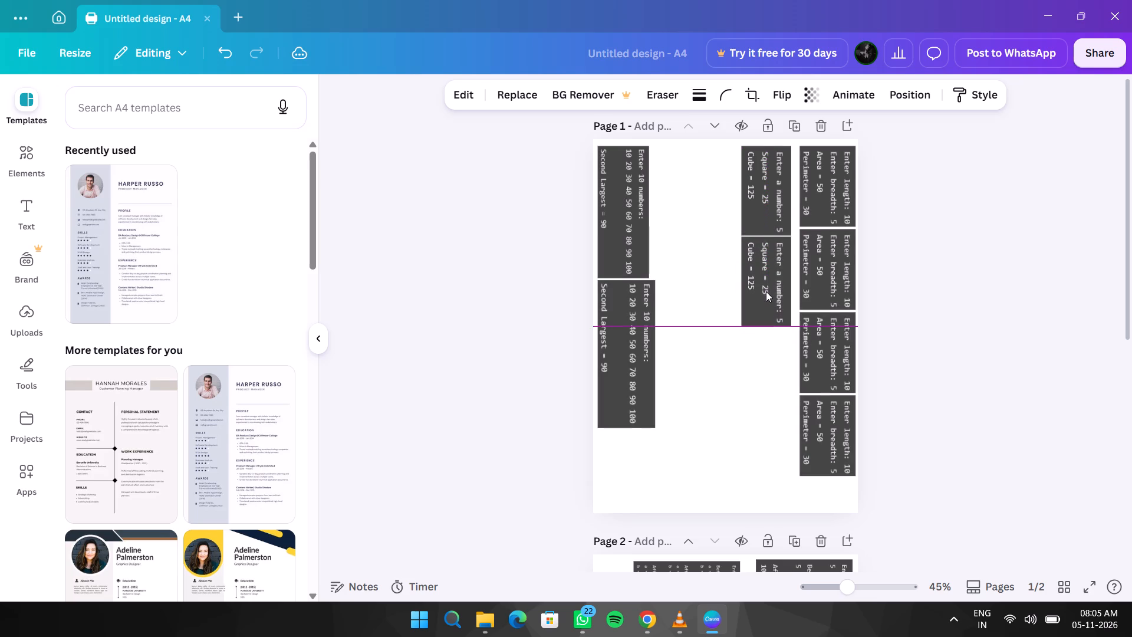
pyautogui.press('Up')
pyautogui.press('Down')
pyautogui.press('Down')
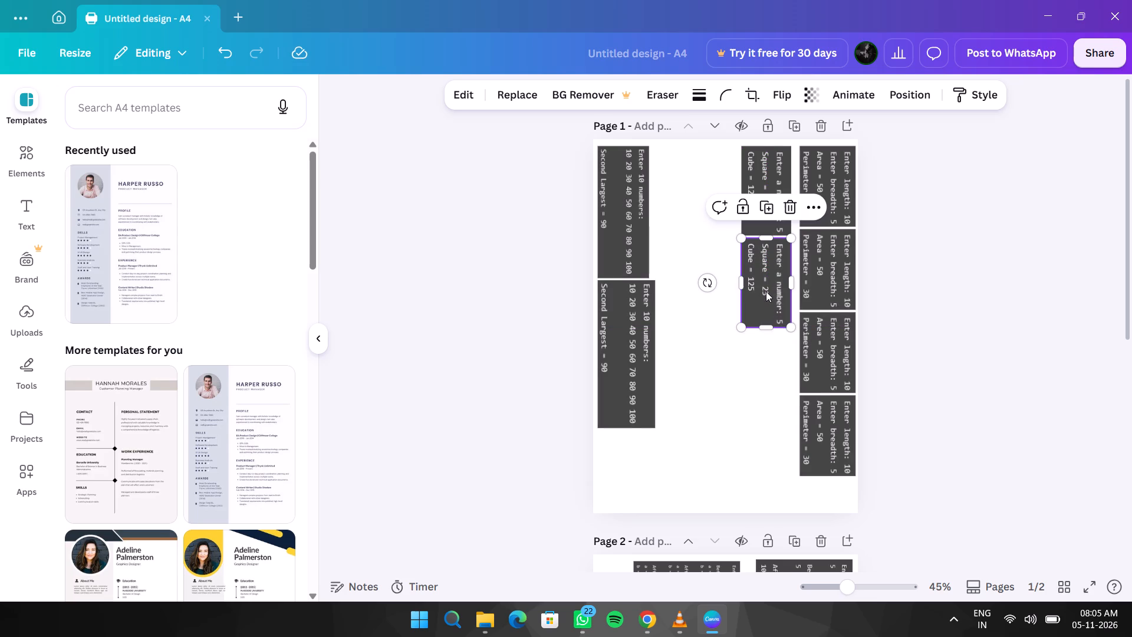
pyautogui.hotkey('ctrl', 'd')
pyautogui.hotkey('ctrl', 'd')
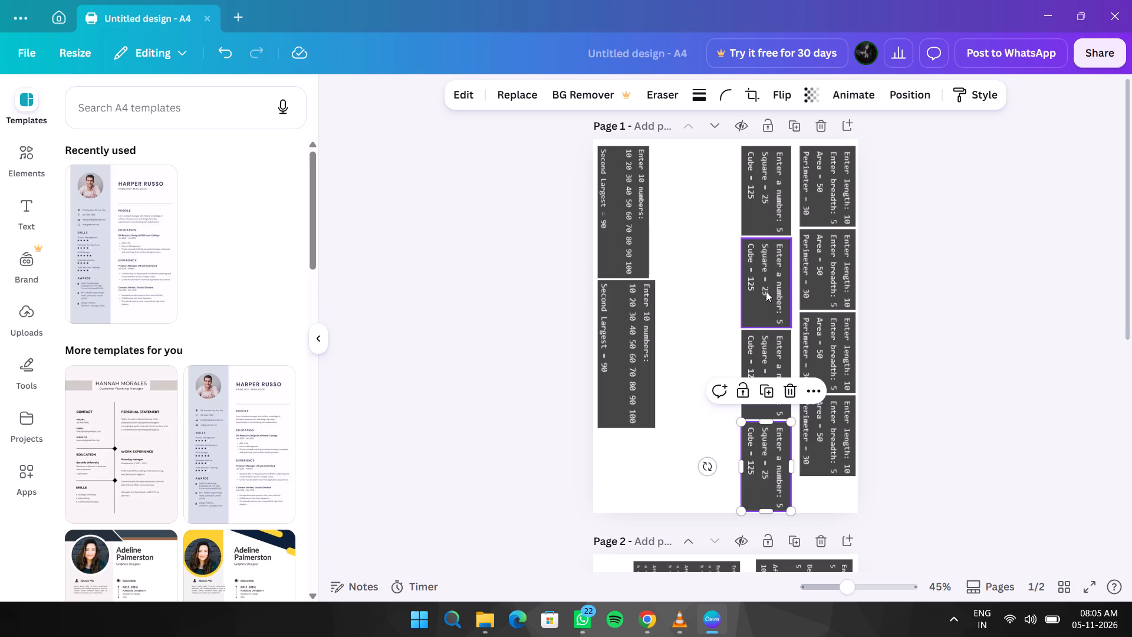
# Delete the smaller second-largest output image at the top of page 1.
pyautogui.click(621, 233)
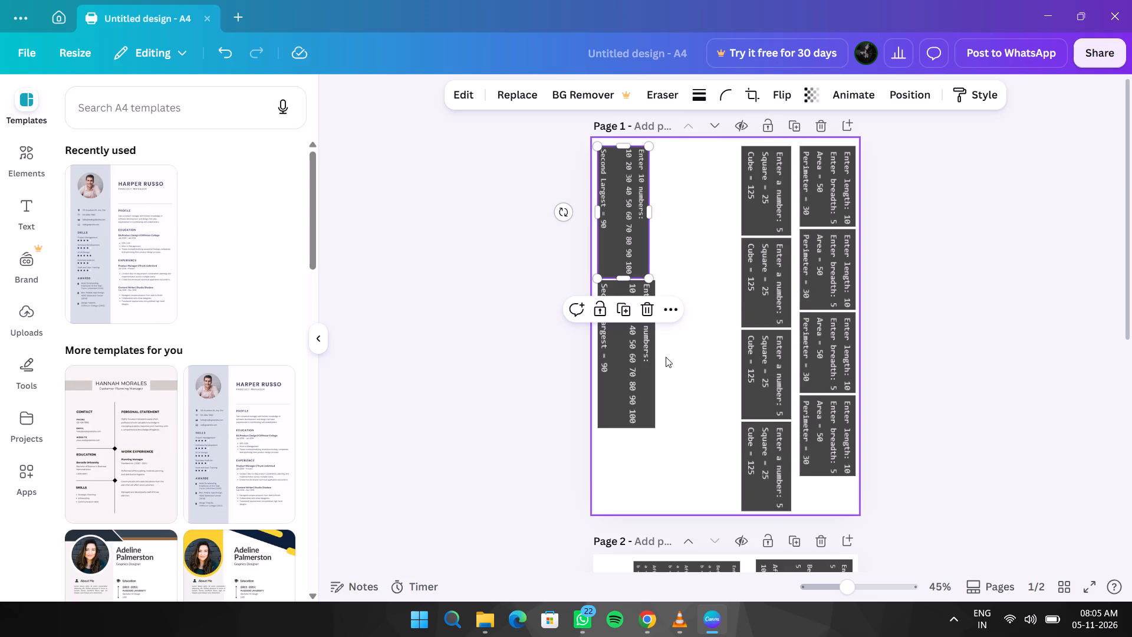
pyautogui.click(646, 310)
# Move the remaining second-largest image beside the square-and-cube column, aligning its top edge with the top row.
pyautogui.moveTo(623, 329); pyautogui.dragTo(697, 215)
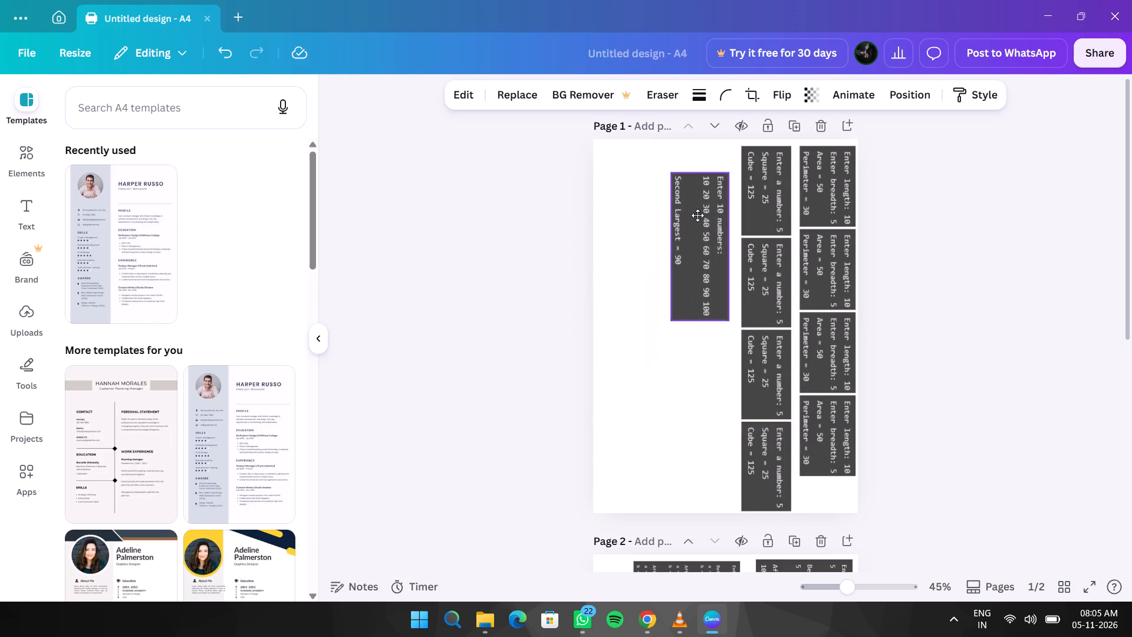
pyautogui.moveTo(697, 215); pyautogui.dragTo(702, 195)
# Duplicate the second-largest image three times and arrange all four in an aligned two-by-two grid beside the square-and-cube column.
pyautogui.click(697, 218)
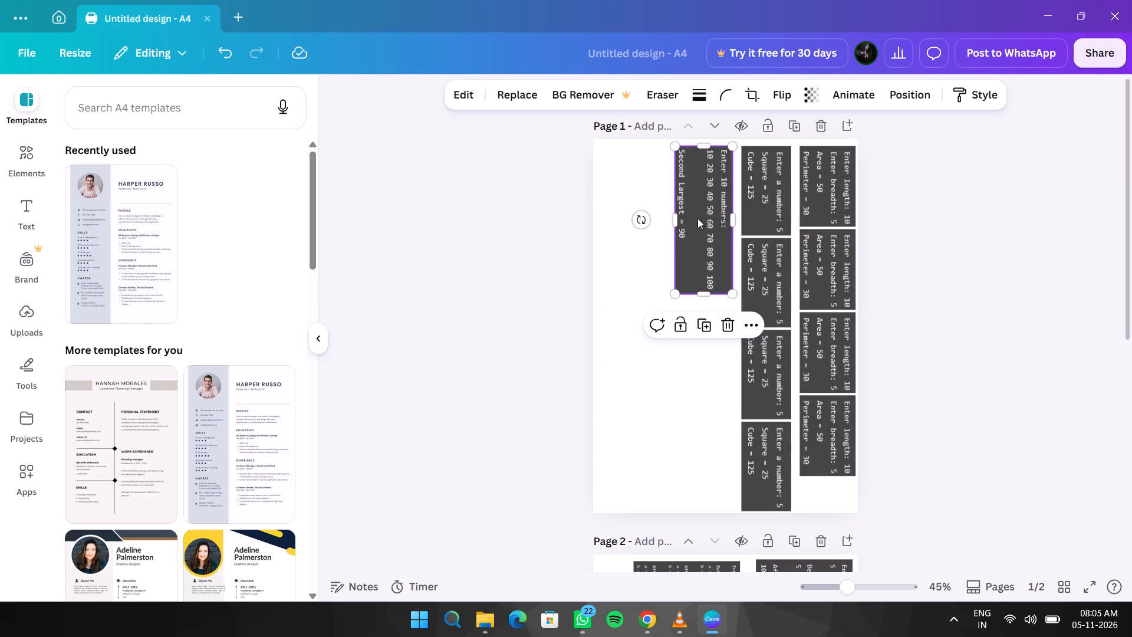
pyautogui.hotkey('ctrl', 'd')
pyautogui.click(699, 229)
pyautogui.hotkey('ctrl', 'd')
pyautogui.moveTo(699, 229); pyautogui.dragTo(692, 387)
pyautogui.click(692, 387)
pyautogui.click(692, 387)
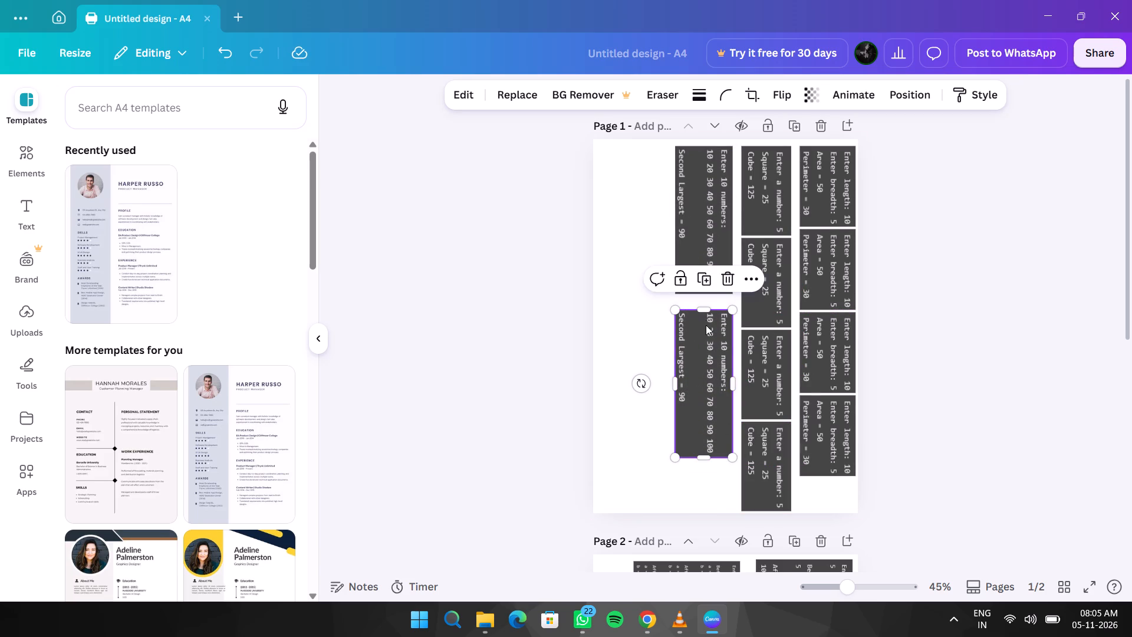
pyautogui.click(703, 188)
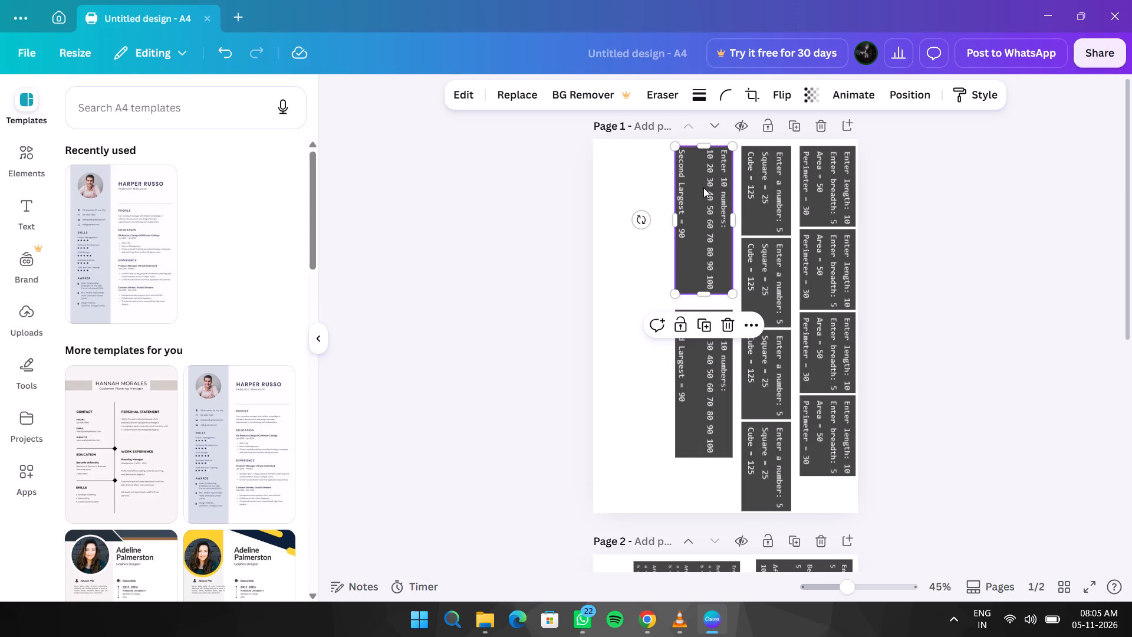
pyautogui.hotkey('ctrl', 'd')
pyautogui.moveTo(700, 188); pyautogui.dragTo(630, 183)
pyautogui.click(702, 354)
pyautogui.hotkey('ctrl', 'd')
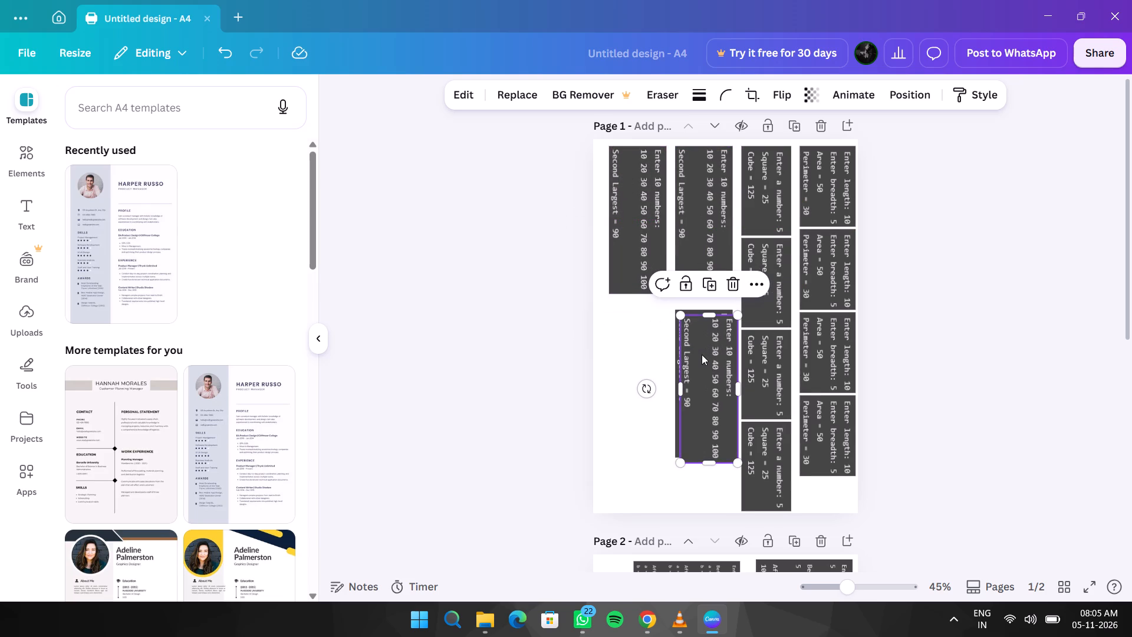
pyautogui.moveTo(703, 376); pyautogui.dragTo(634, 372)
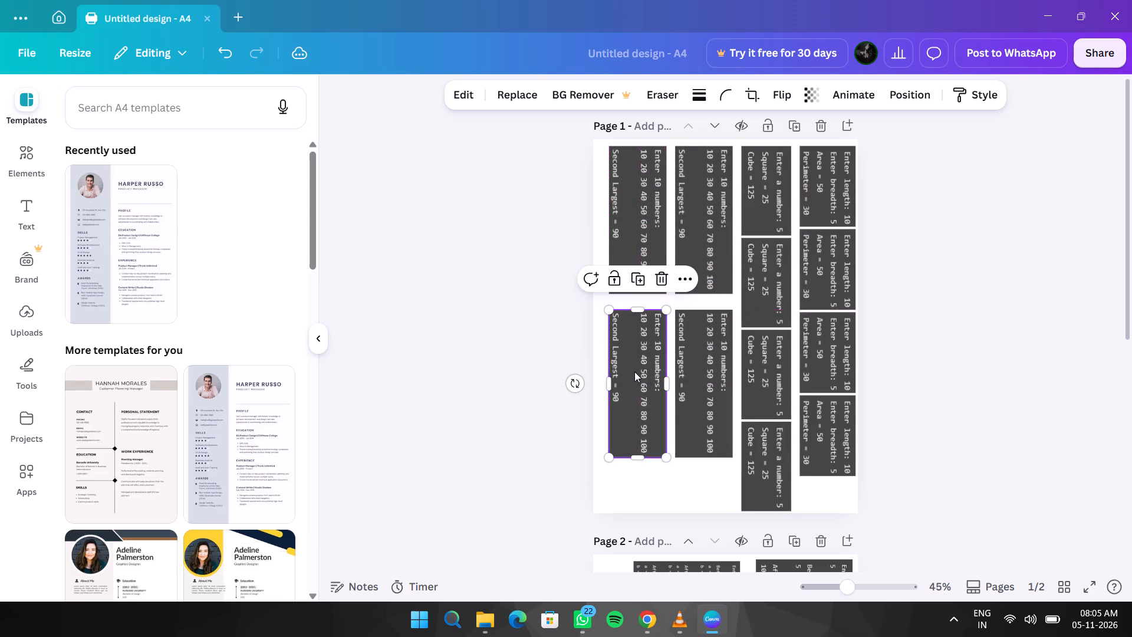
pyautogui.click(688, 496)
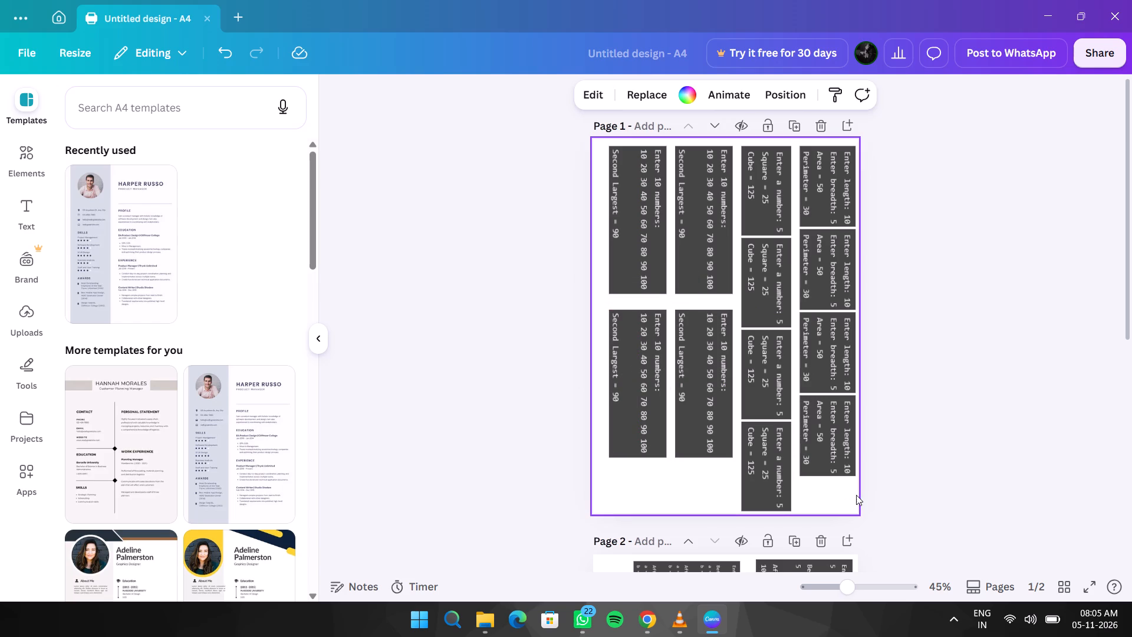
# Move the lowest area-and-perimeter image on page 1 further down, opening a wider gap beneath the third image.
pyautogui.click(834, 446)
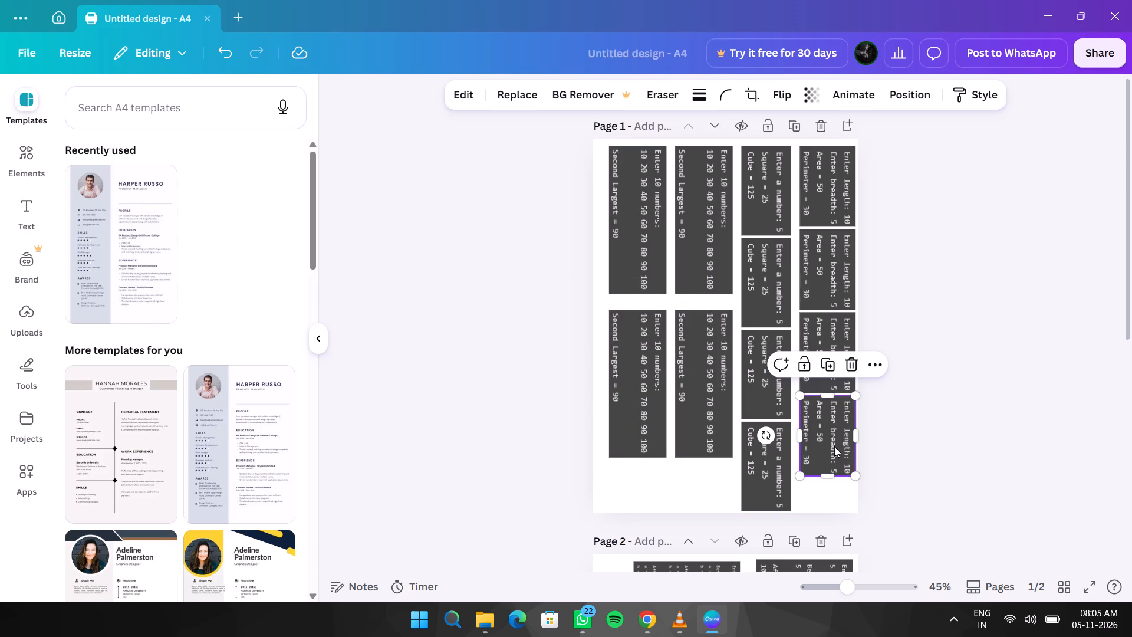
pyautogui.press('Down')
pyautogui.press('Down')
pyautogui.press('Down')
pyautogui.press('Down')
pyautogui.press('Down')
pyautogui.press('Down')
pyautogui.press('Down')
pyautogui.press('Down')
pyautogui.press('Down')
pyautogui.press('Down')
pyautogui.press('Down')
pyautogui.press('Down')
pyautogui.press('Down')
pyautogui.press('Down')
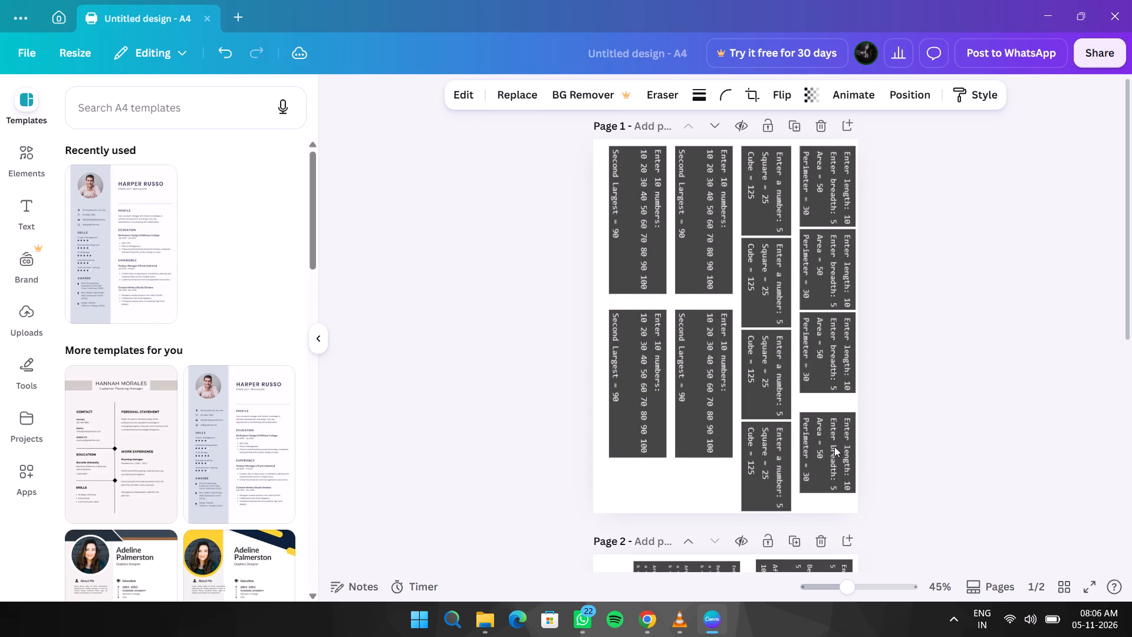
pyautogui.press('Down')
pyautogui.press('Down')
pyautogui.press('Down')
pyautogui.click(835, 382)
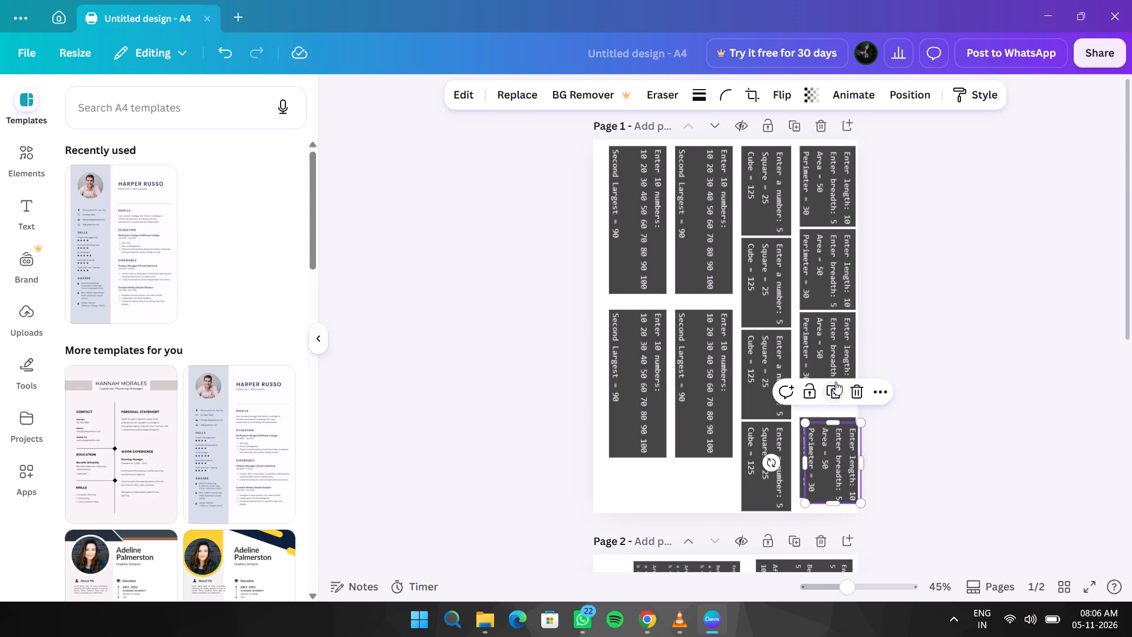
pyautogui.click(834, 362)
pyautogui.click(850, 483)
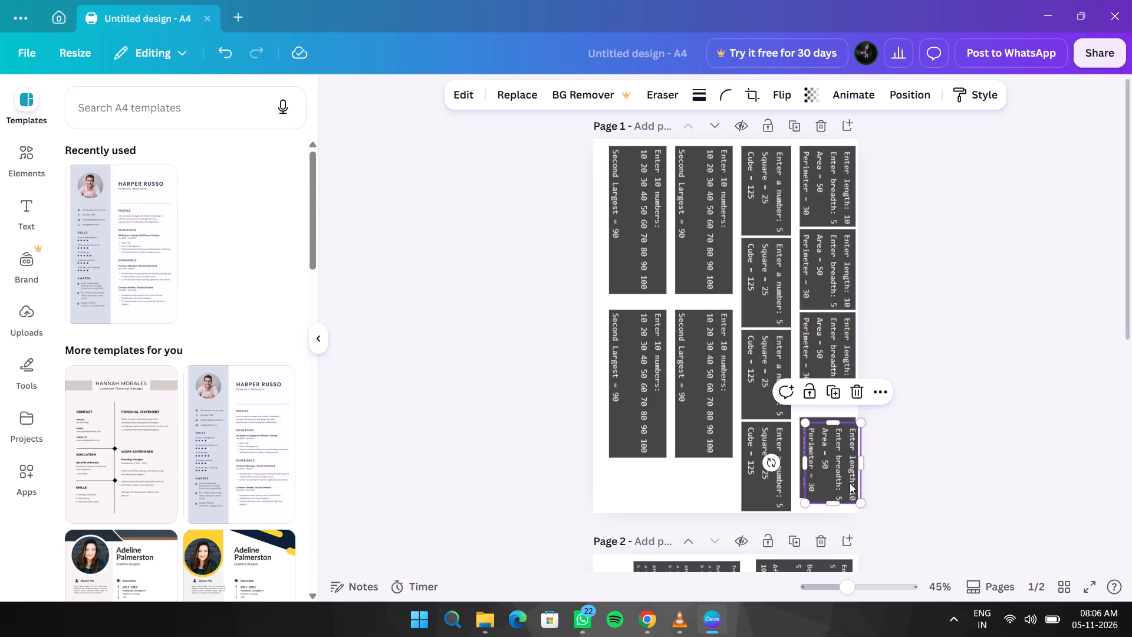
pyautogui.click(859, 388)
# Shift the second and third area-and-perimeter images down to space the column evenly, with gaps of about 0.8 around the second image.
pyautogui.click(828, 325)
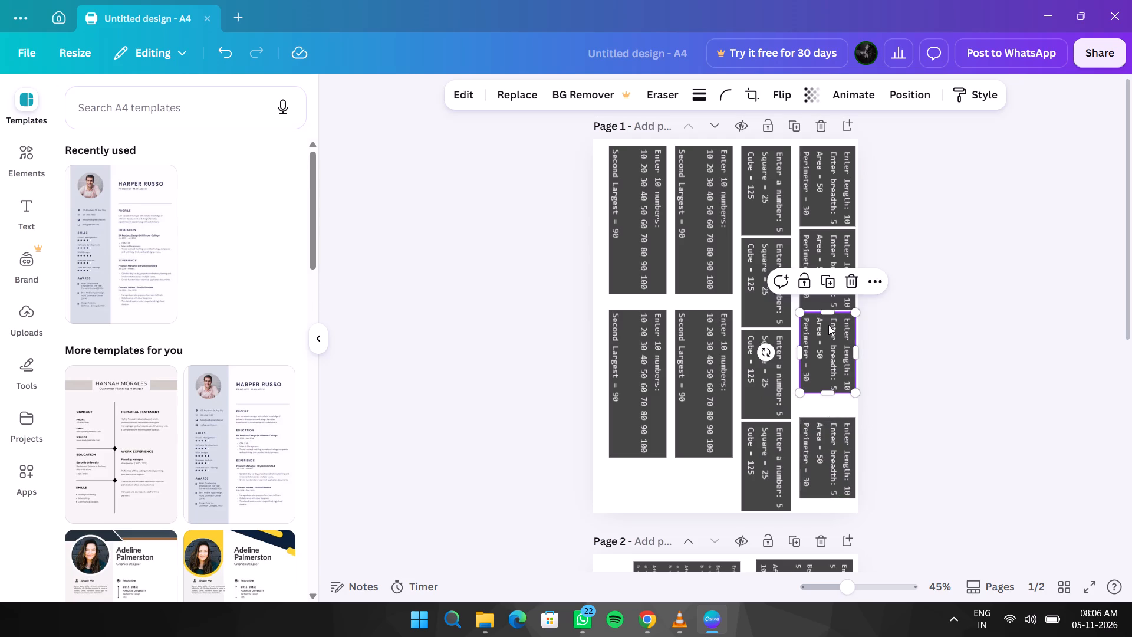
pyautogui.press('Down')
pyautogui.press('Down')
pyautogui.press('Down')
pyautogui.press('Down')
pyautogui.press('Down')
pyautogui.press('Down')
pyautogui.press('Down')
pyautogui.press('Down')
pyautogui.press('Down')
pyautogui.press('Down')
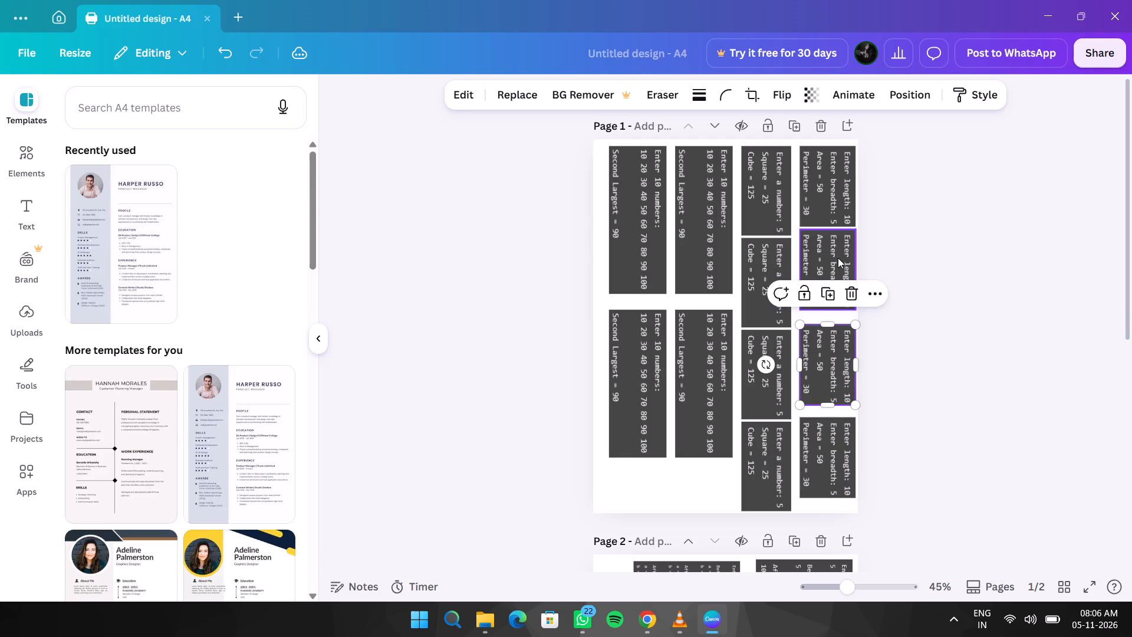
pyautogui.click(838, 257)
pyautogui.press('Down')
pyautogui.press('Down')
pyautogui.press('Down')
pyautogui.press('Down')
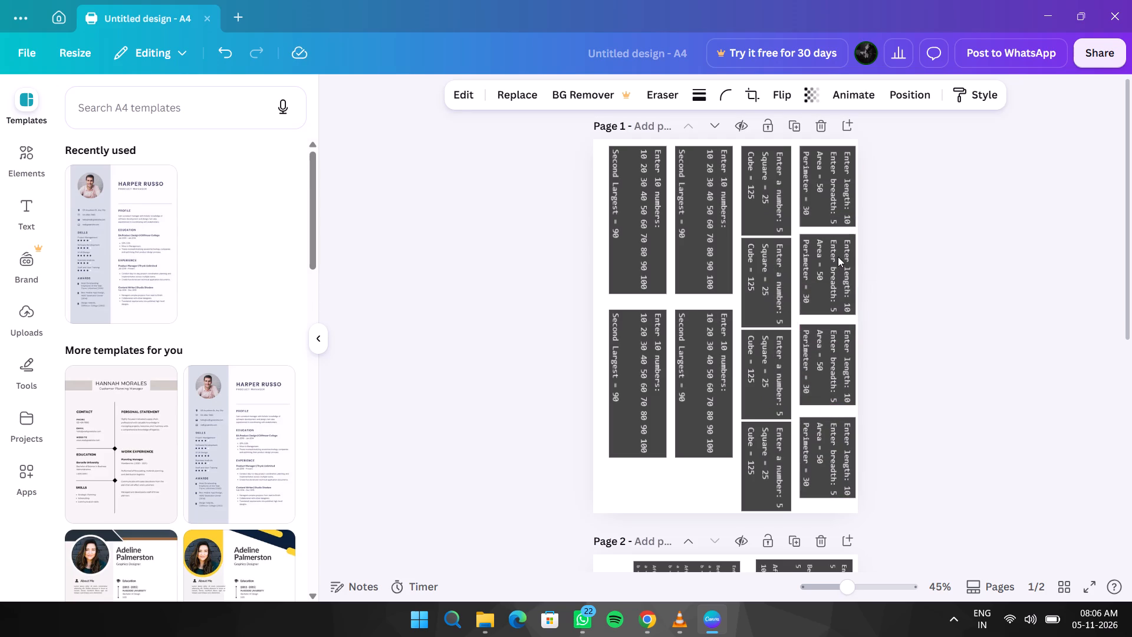
pyautogui.click(825, 317)
pyautogui.click(825, 334)
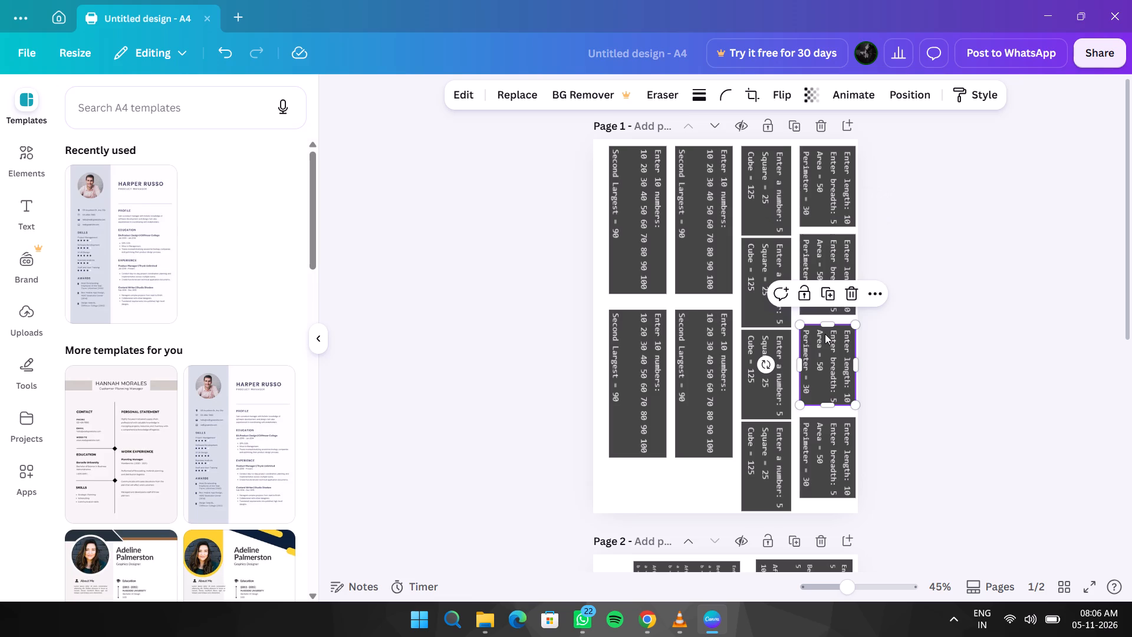
pyautogui.press('Down')
pyautogui.press('Down')
pyautogui.click(838, 270)
pyautogui.press('Down')
pyautogui.press('Down')
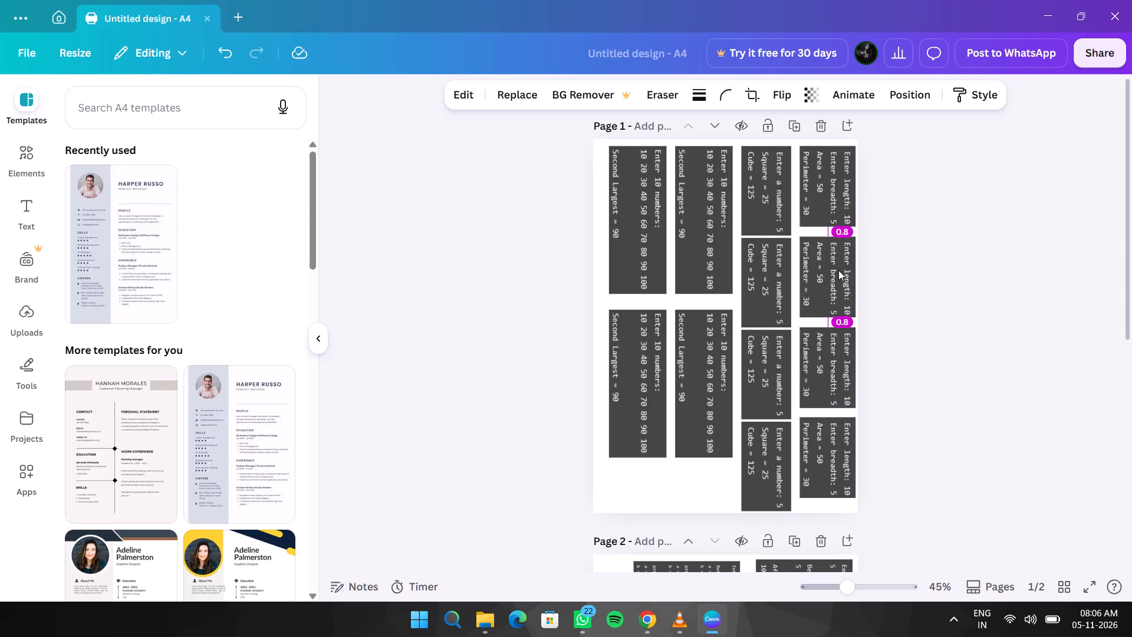
# Review the layout of the output images on pages 1 and 2.
pyautogui.click(755, 226)
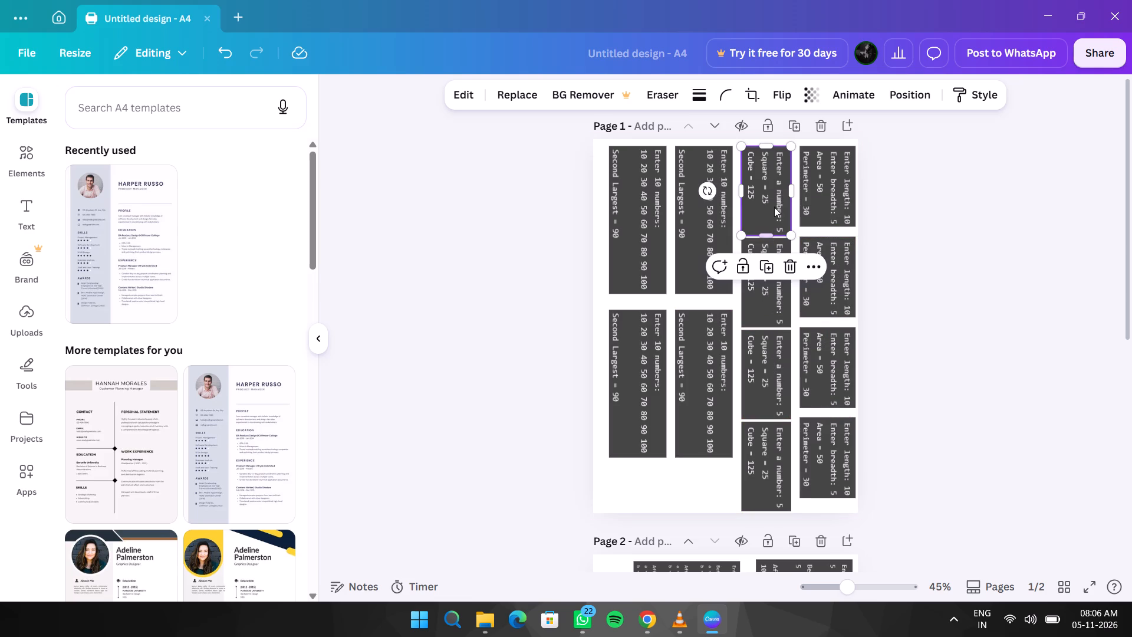
pyautogui.click(643, 489)
pyautogui.scroll(-2, 643, 489)
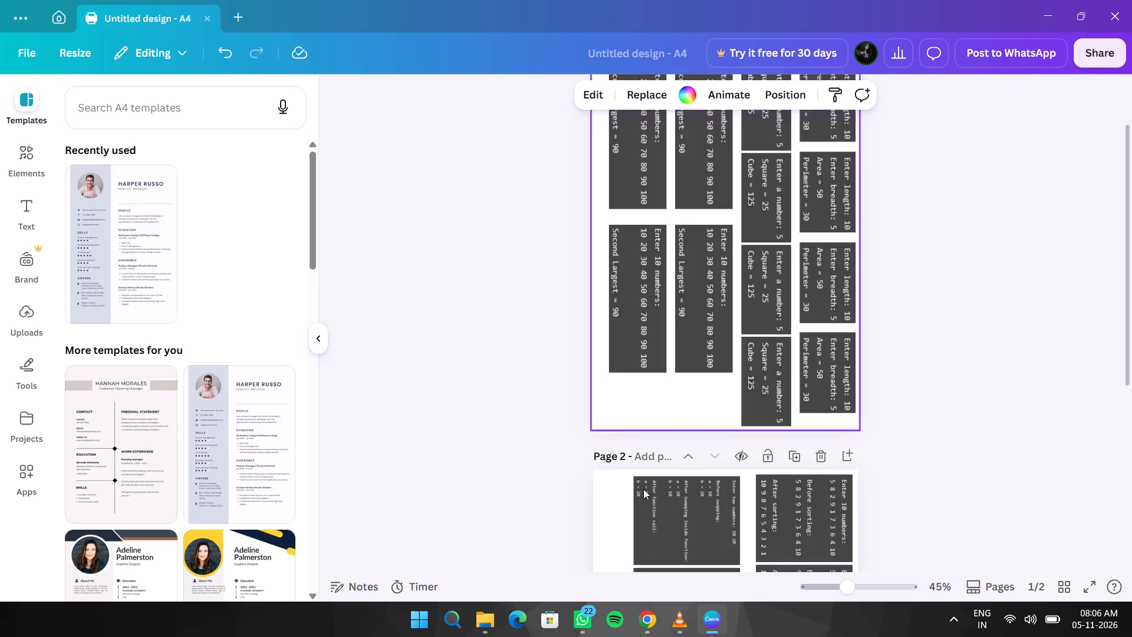
pyautogui.scroll(-1, 643, 489)
pyautogui.hscroll(4, 643, 489)
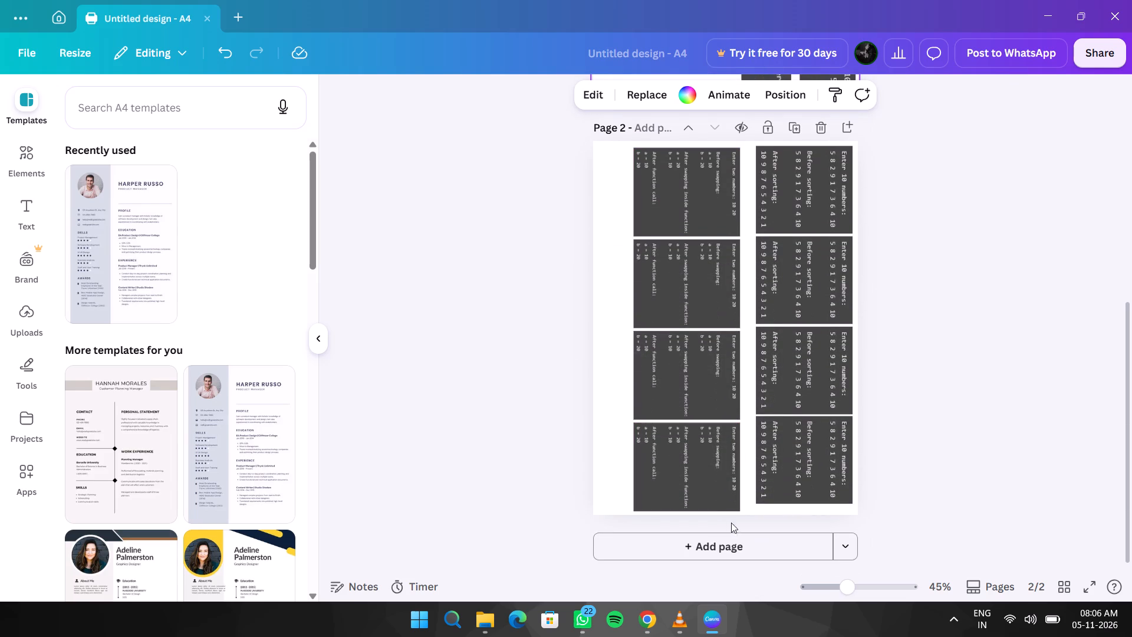
pyautogui.scroll(4, 643, 462)
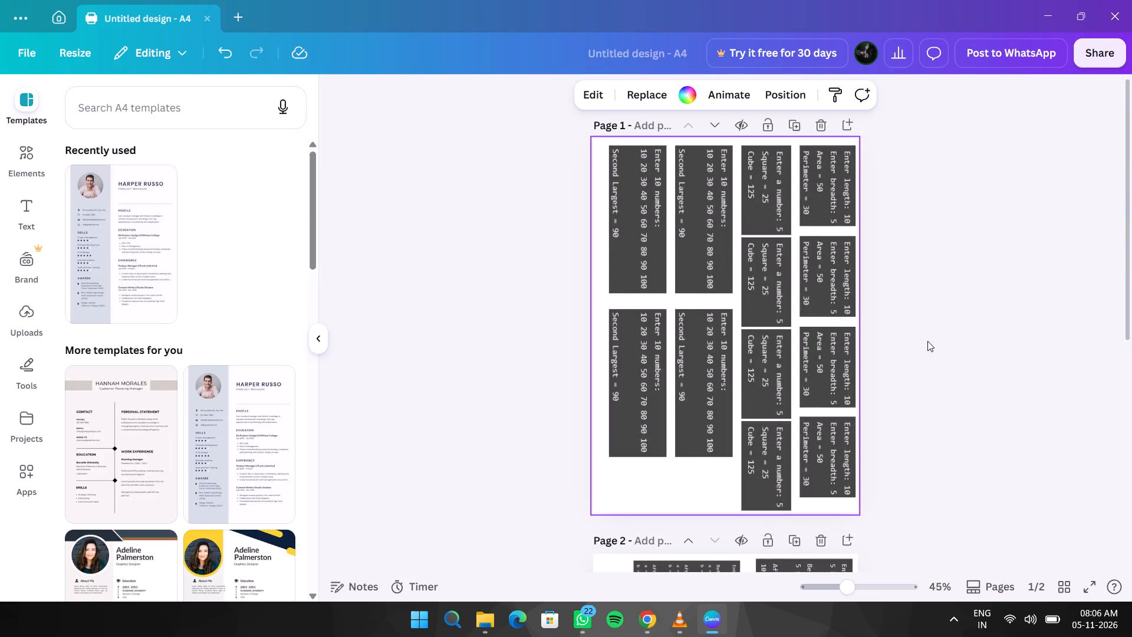
# Download all pages of the design as a PDF using the Digital preset.
pyautogui.click(1100, 45)
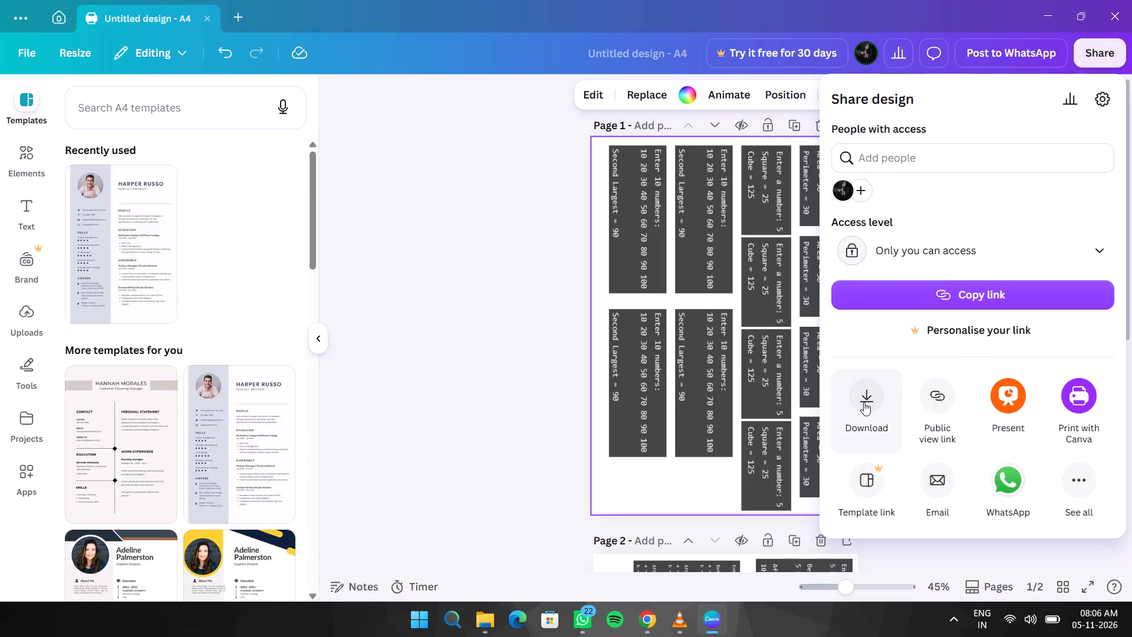
pyautogui.click(863, 402)
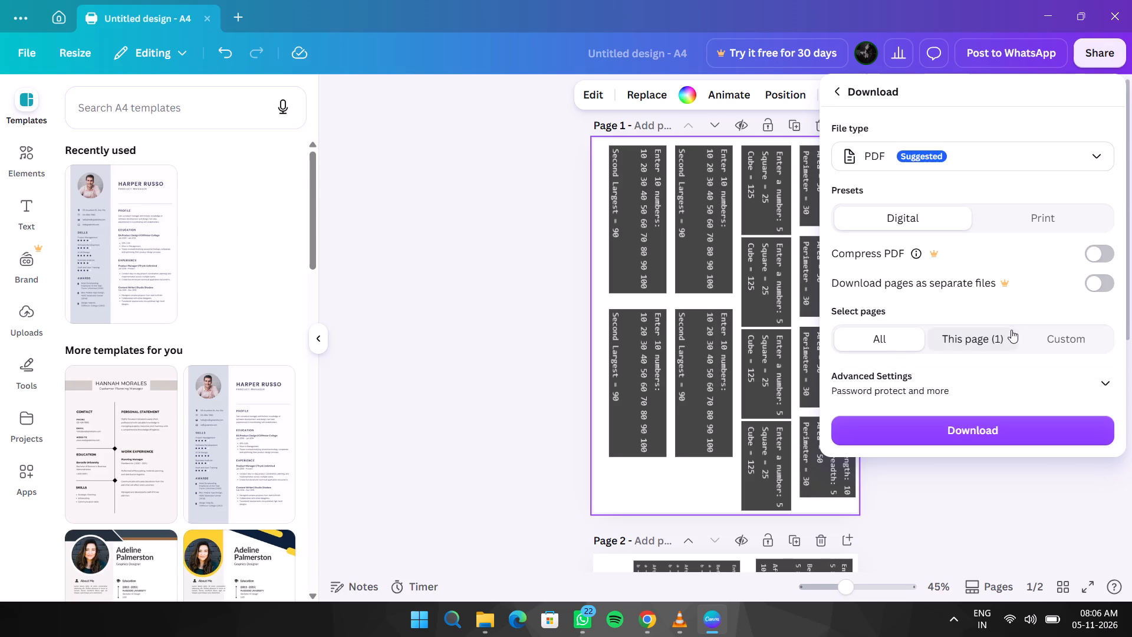
pyautogui.click(926, 431)
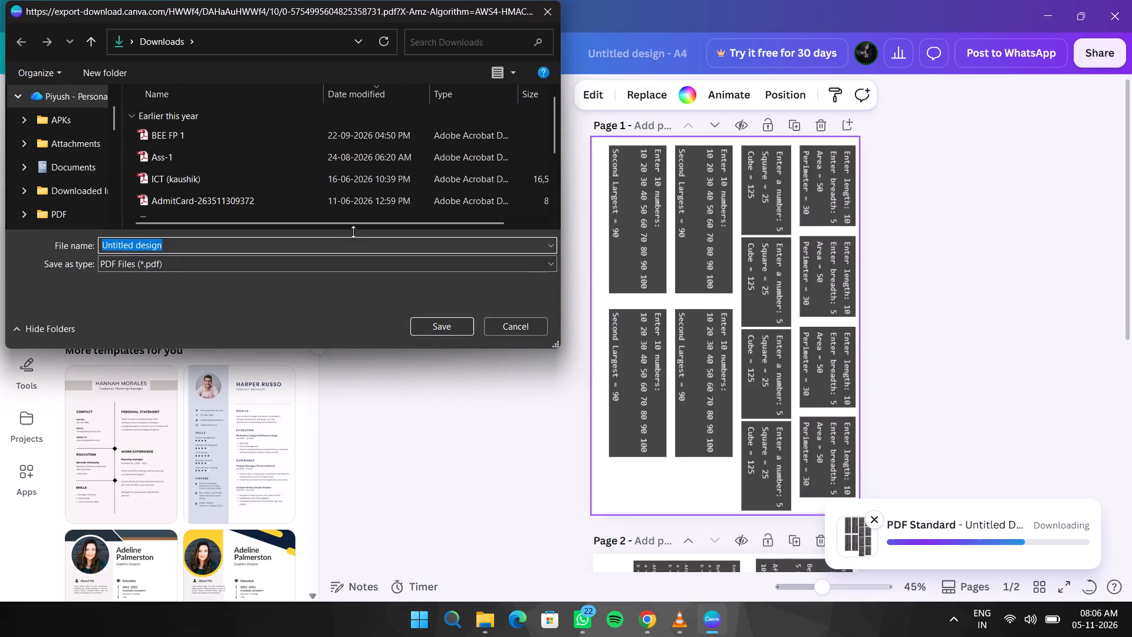
# Save the exported PDF in the Downloads folder under the name PPS Output 2.
pyautogui.press('BackSpace')
pyautogui.write('PPS O')
pyautogui.write('ut')
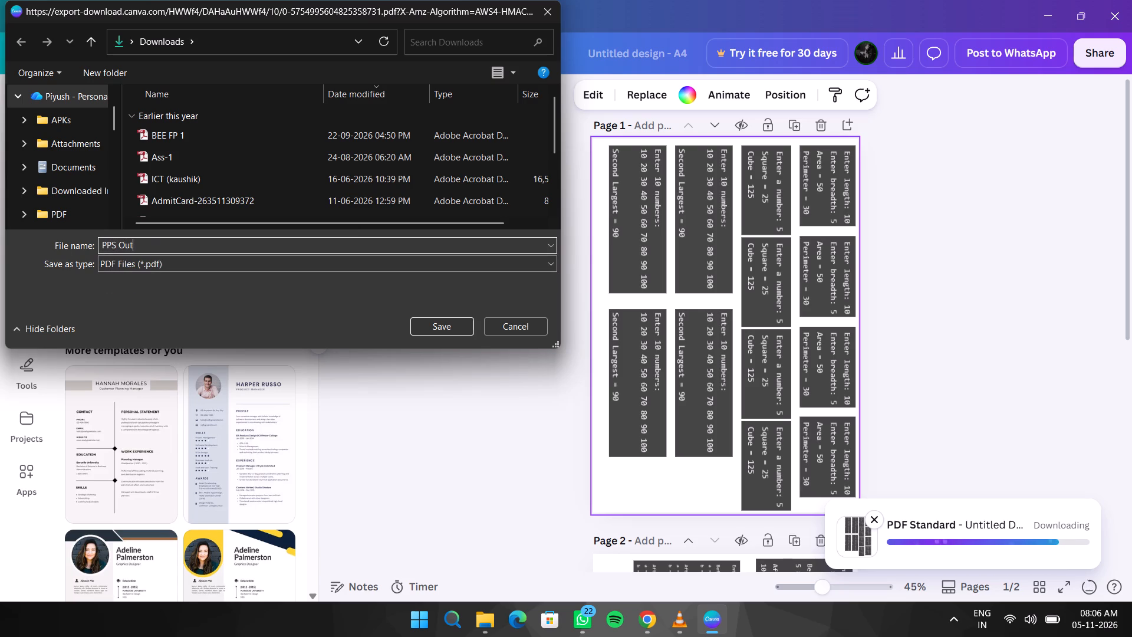
pyautogui.press('BackSpace')
pyautogui.press('BackSpace')
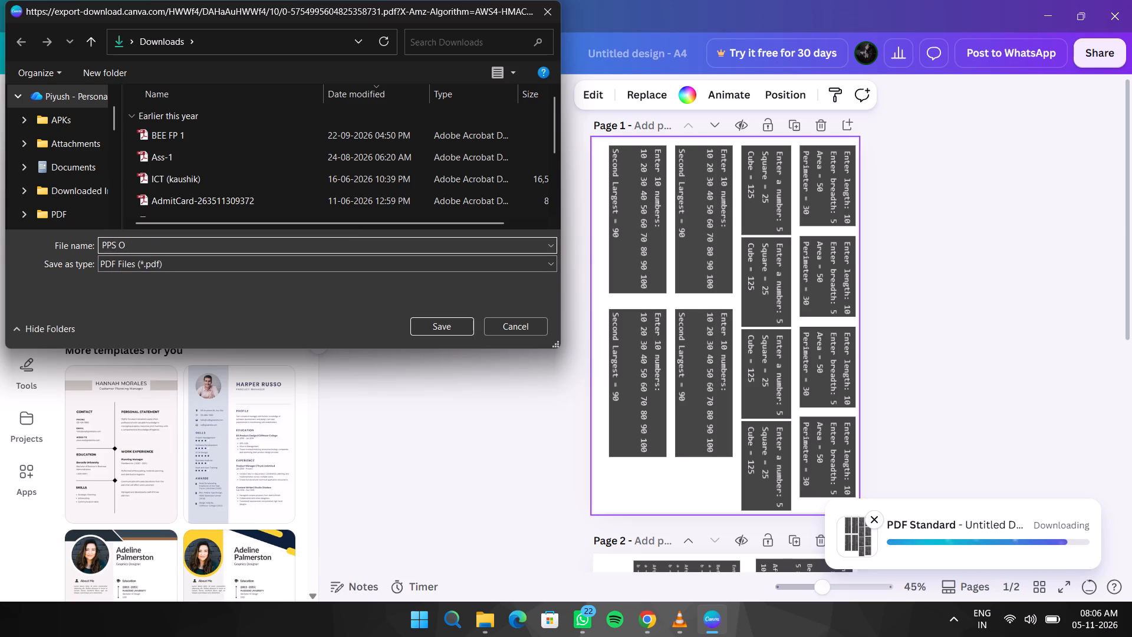
pyautogui.write('ou')
pyautogui.press('BackSpace')
pyautogui.press('BackSpace')
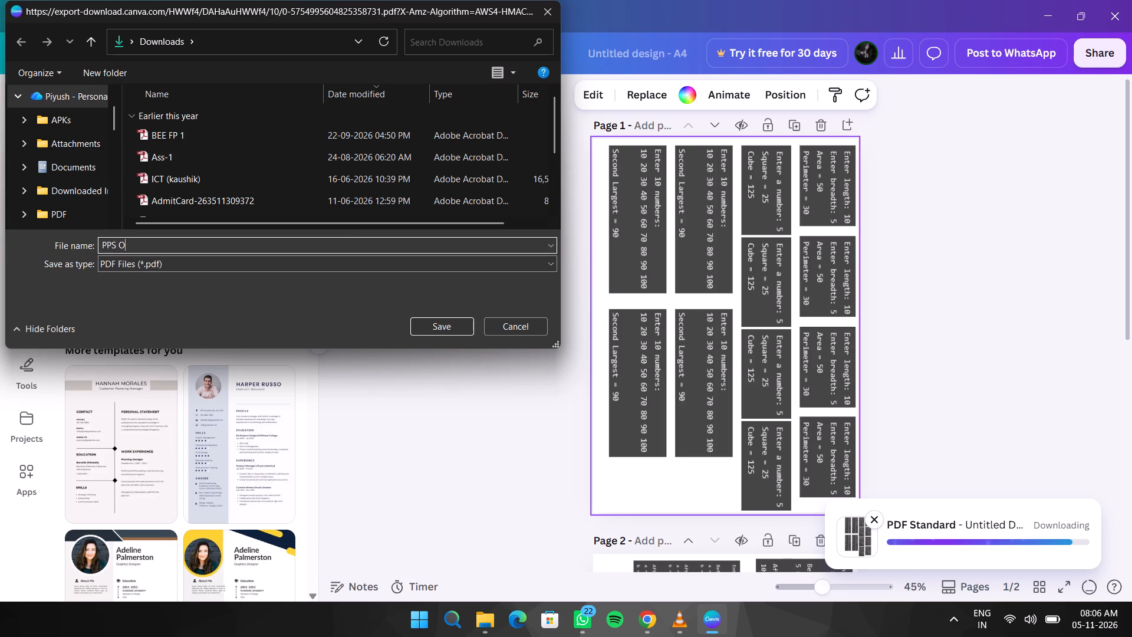
pyautogui.press('i')
pyautogui.press('BackSpace')
pyautogui.write('utpi')
pyautogui.press('BackSpace')
pyautogui.write('ut')
pyautogui.press('space')
pyautogui.hotkey('shift', '@')
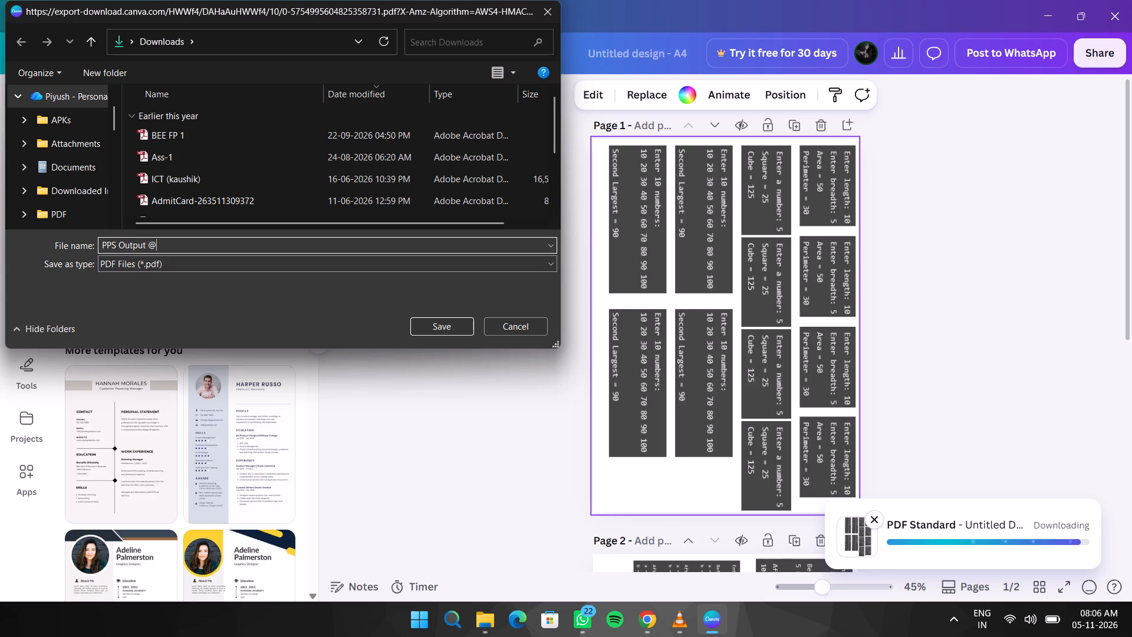
pyautogui.press('BackSpace')
pyautogui.press('2')
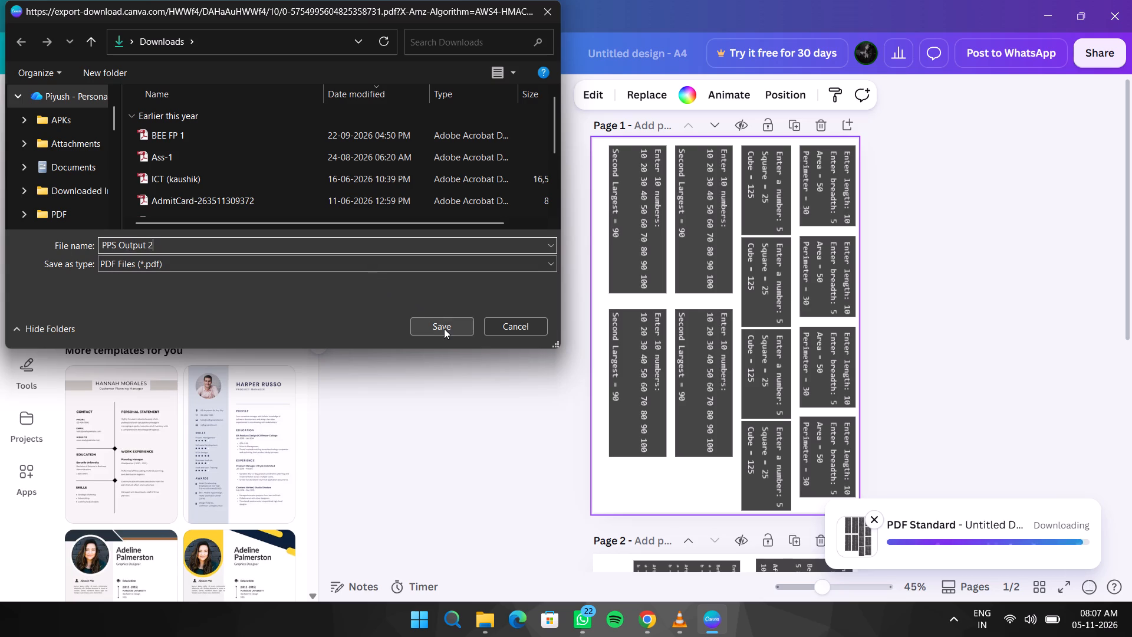
pyautogui.click(444, 329)
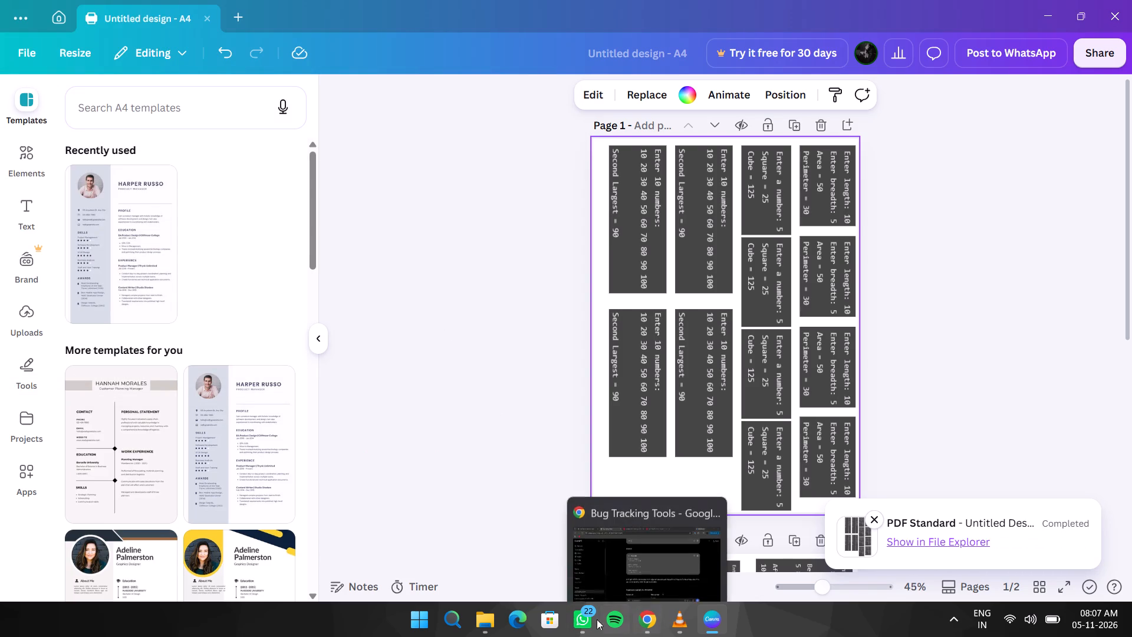
# Switch to File Explorer and look through the E: drive, its SBU folder and the F: drive.
pyautogui.click(713, 624)
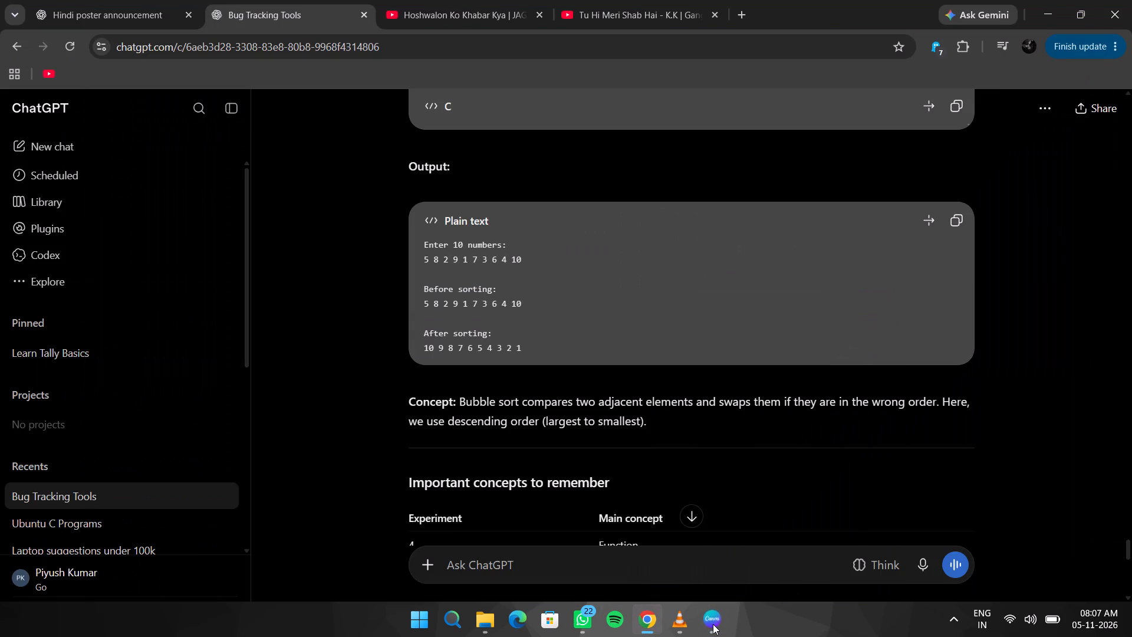
pyautogui.click(713, 624)
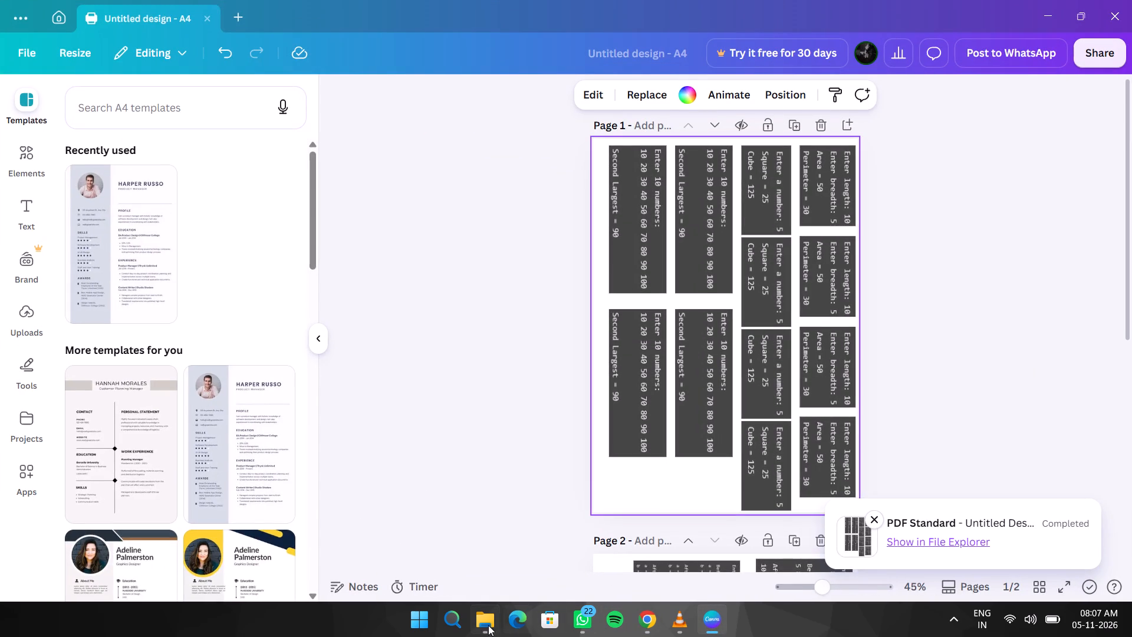
pyautogui.click(483, 623)
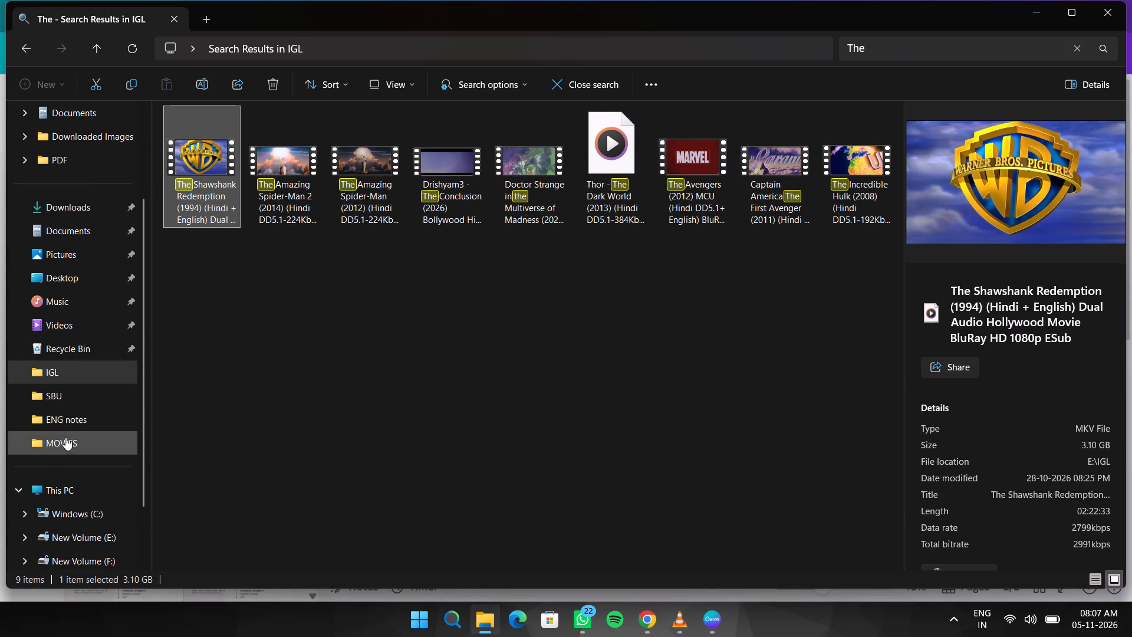
pyautogui.scroll(-1, 64, 449)
pyautogui.click(70, 478)
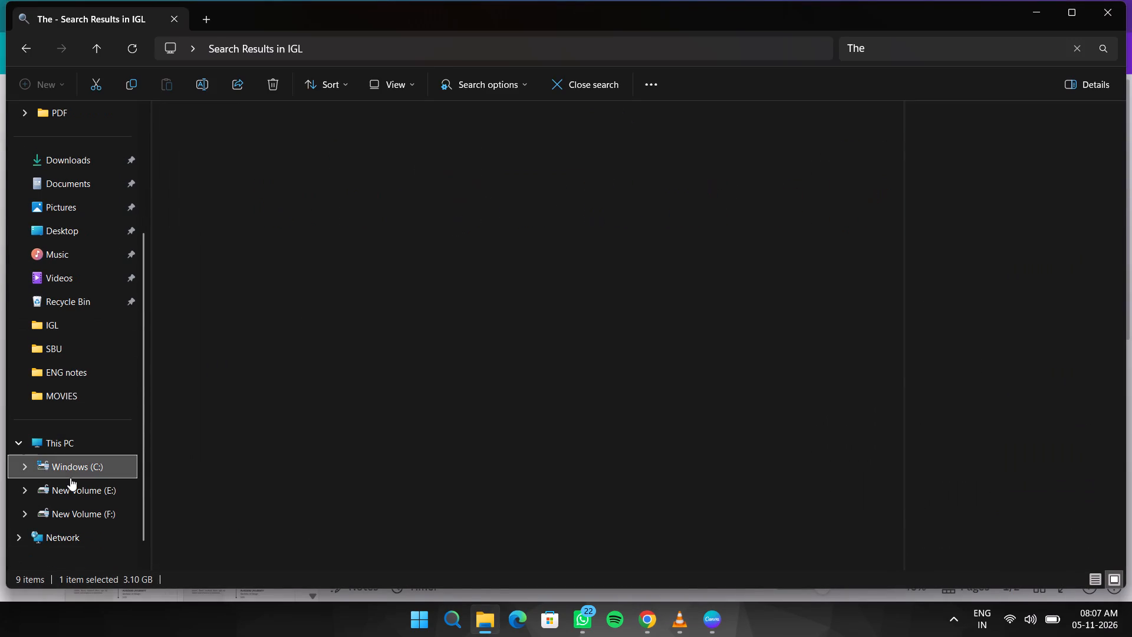
pyautogui.click(78, 494)
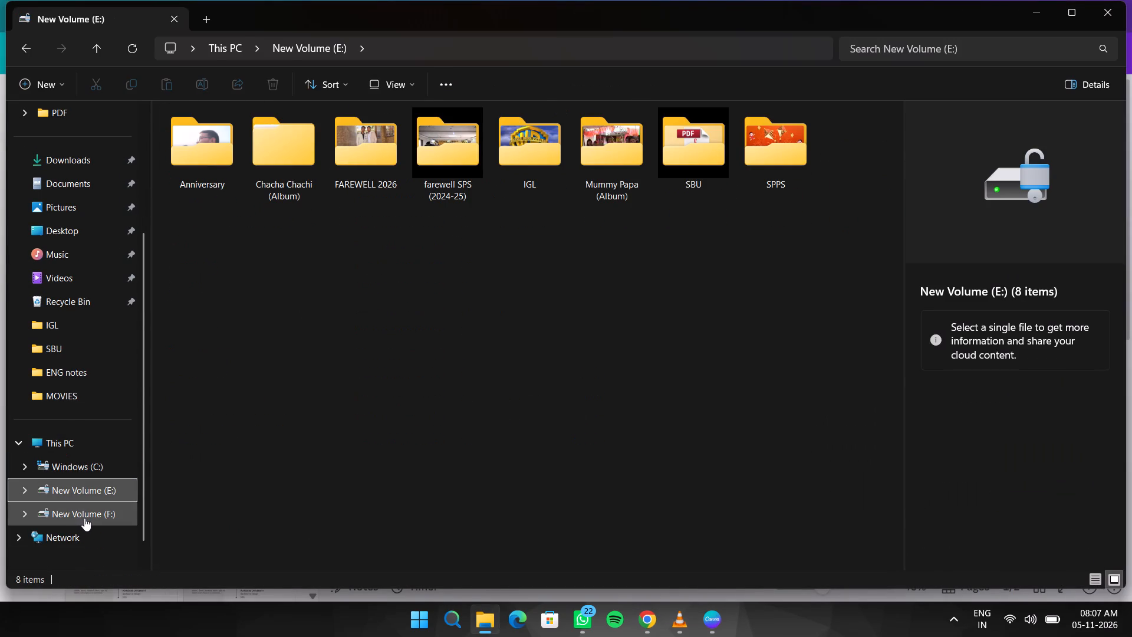
pyautogui.doubleClick(705, 146)
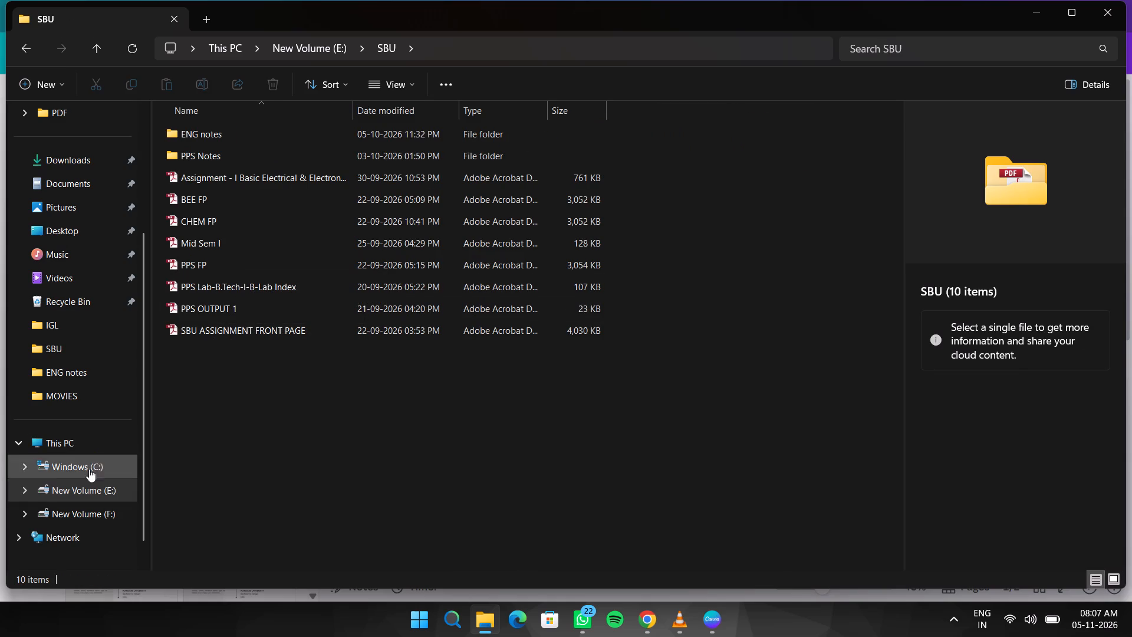
pyautogui.click(95, 510)
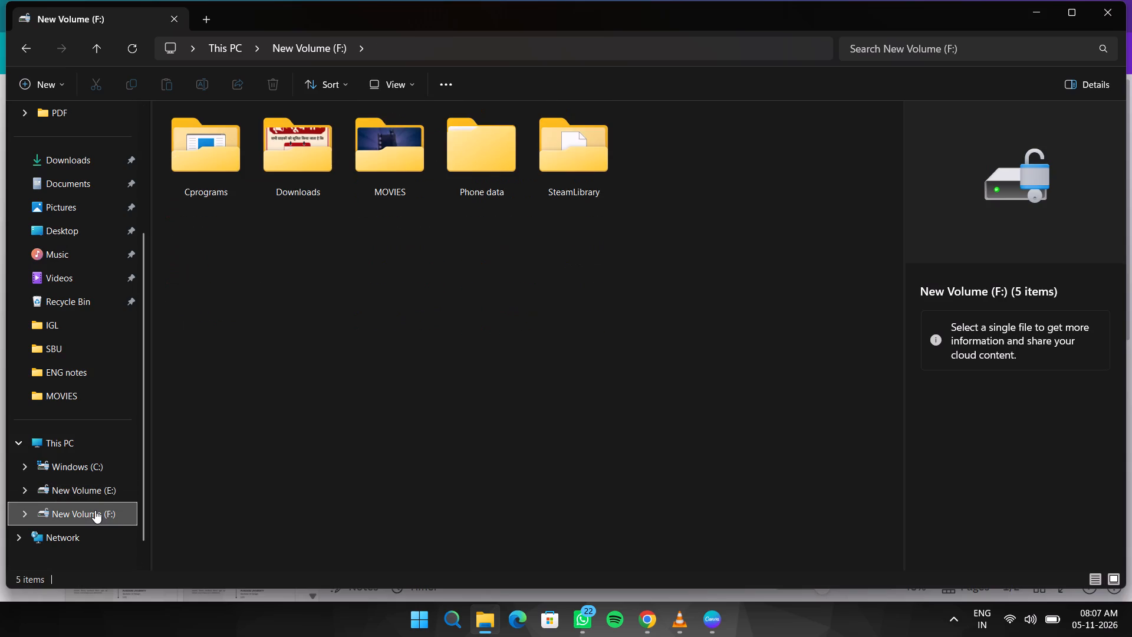
pyautogui.click(95, 490)
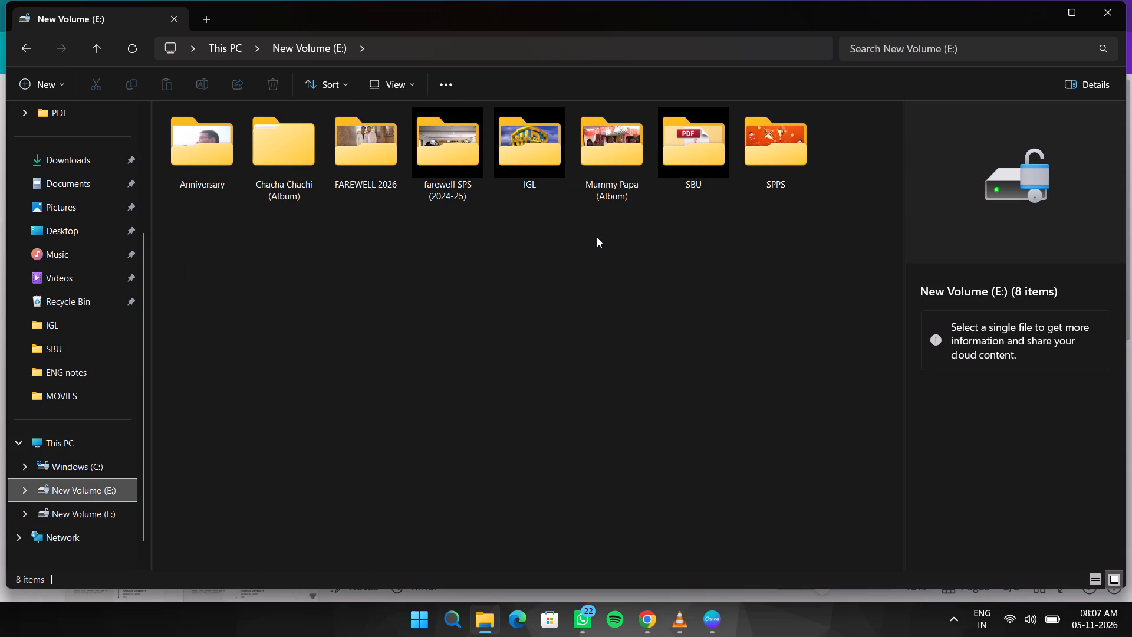
# Show the finished Canva download in File Explorer and move PPS Output 2 from Downloads into the SBU folder on New Volume (E:).
pyautogui.click(715, 624)
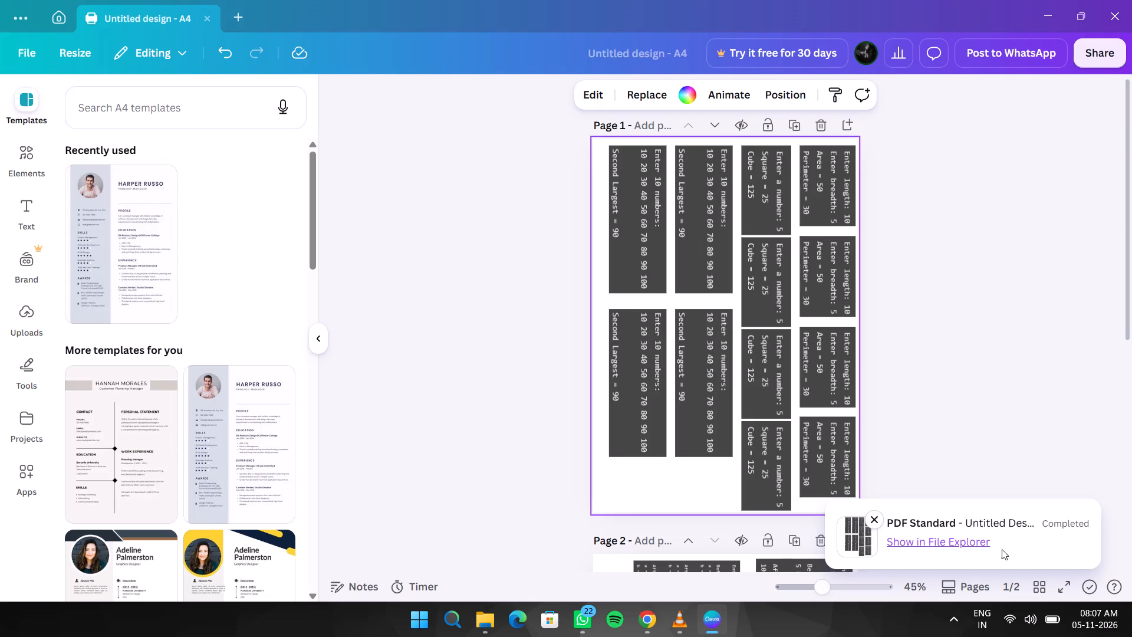
pyautogui.click(955, 543)
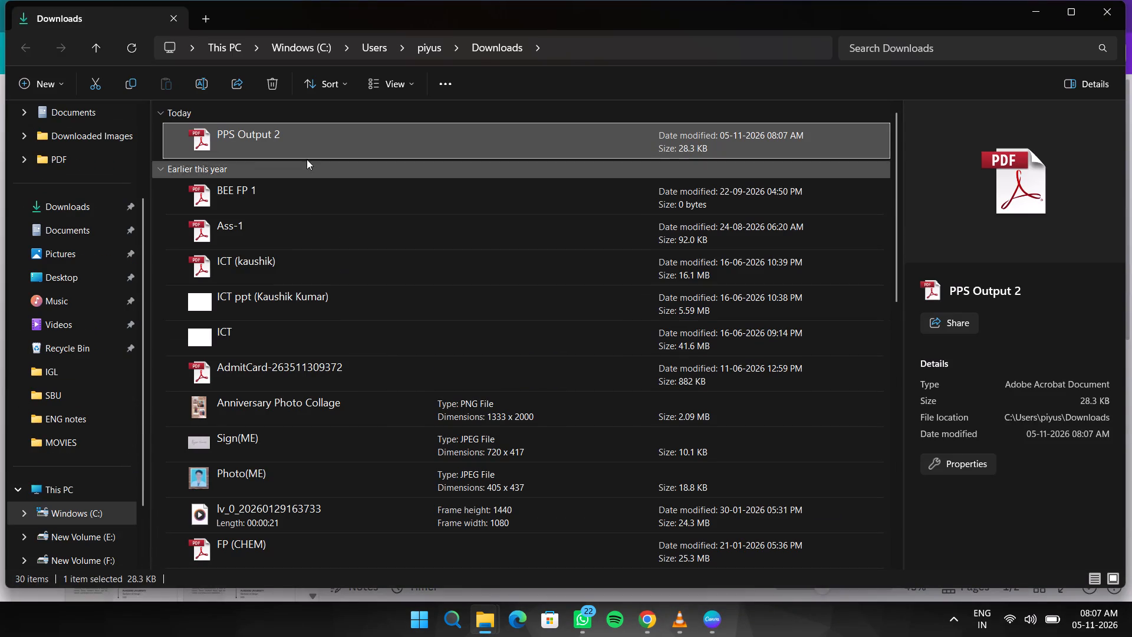
pyautogui.click(258, 132)
pyautogui.hotkey('ctrl', 'x')
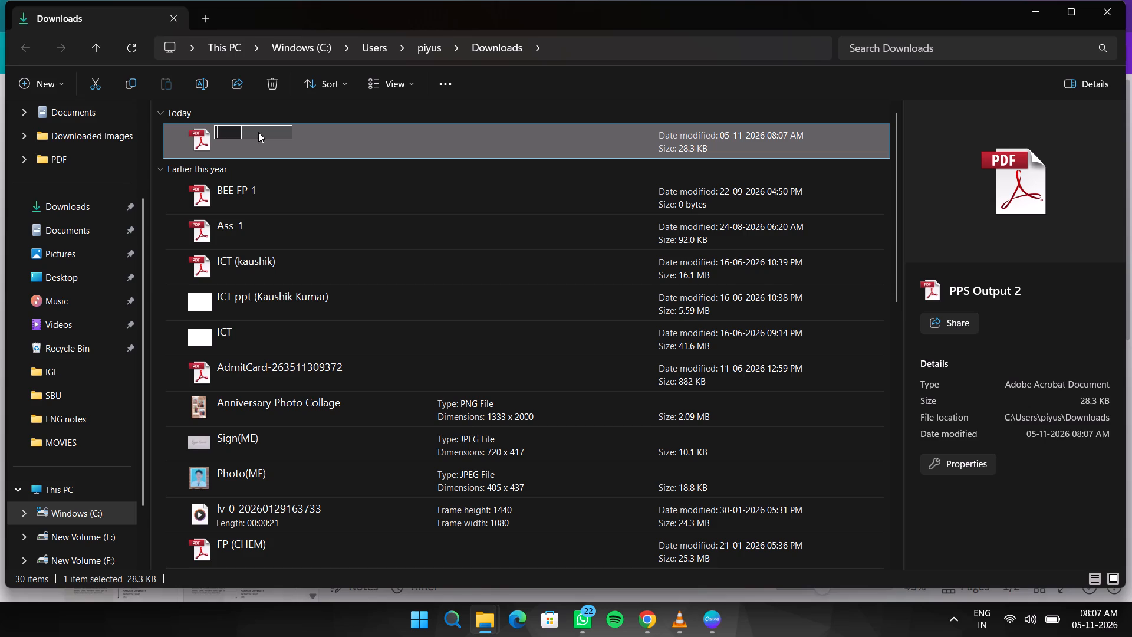
pyautogui.click(303, 217)
pyautogui.click(356, 146)
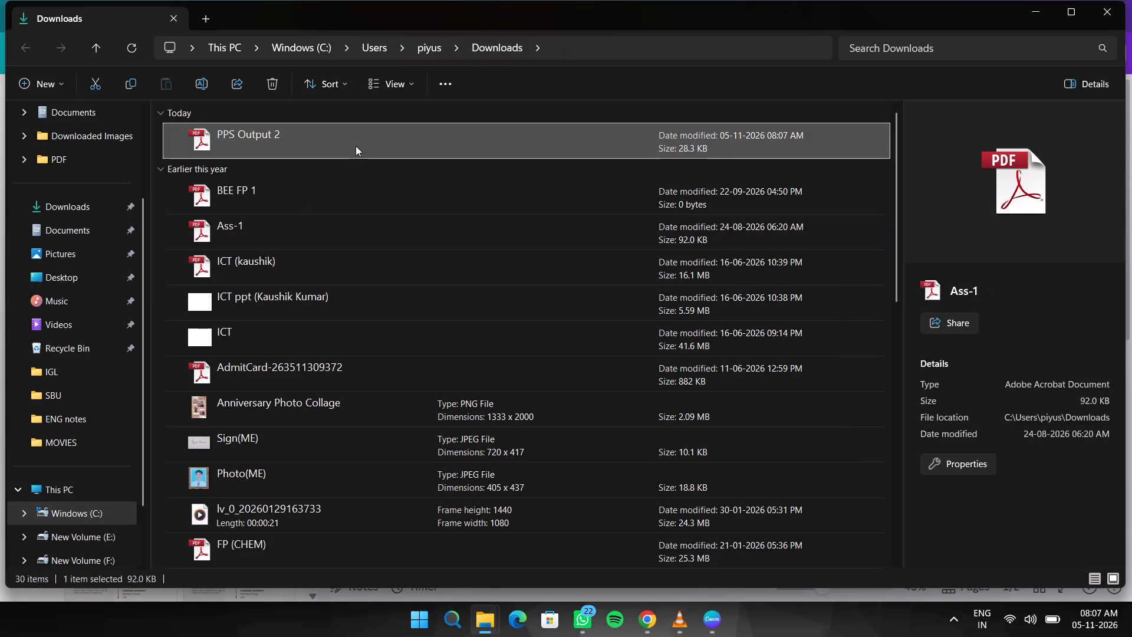
pyautogui.hotkey('ctrl', 'x')
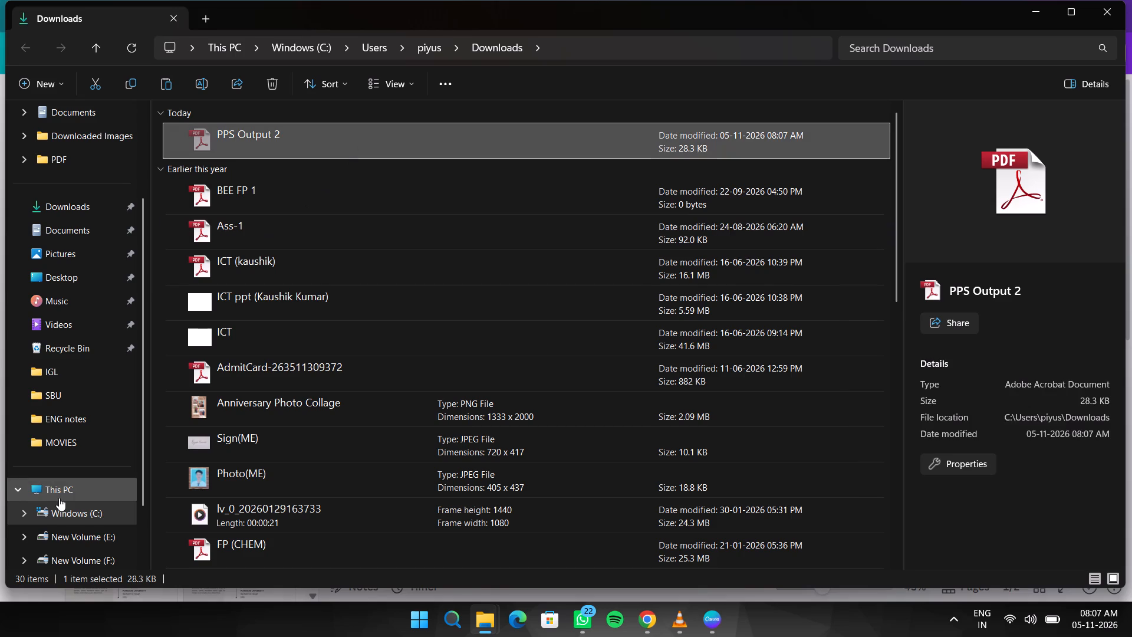
pyautogui.scroll(-1, 59, 498)
pyautogui.click(91, 486)
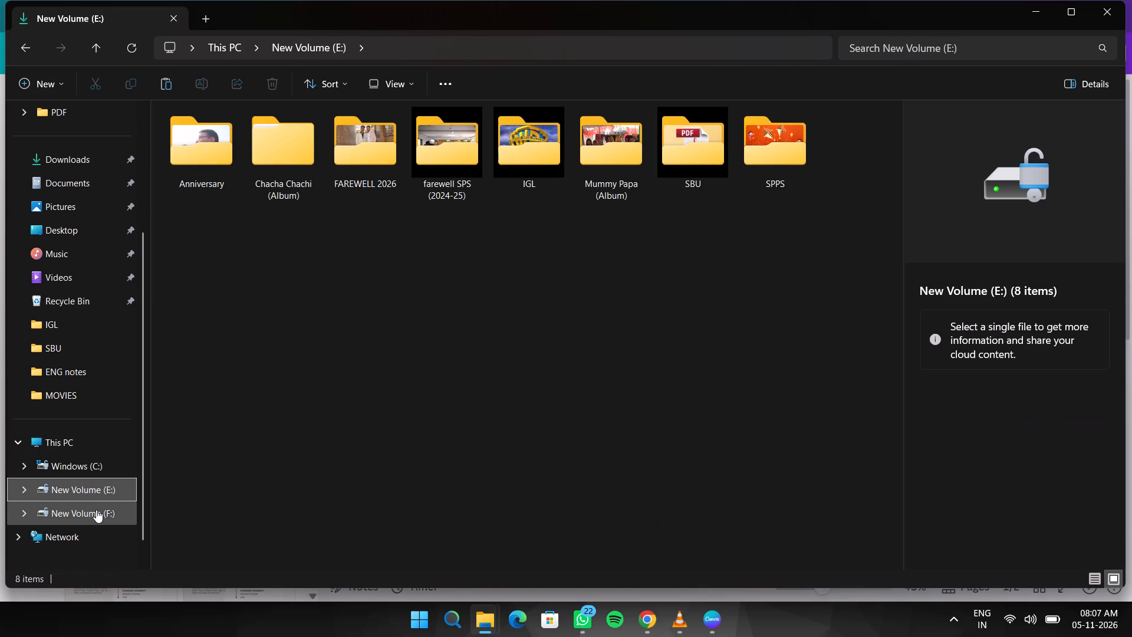
pyautogui.doubleClick(679, 160)
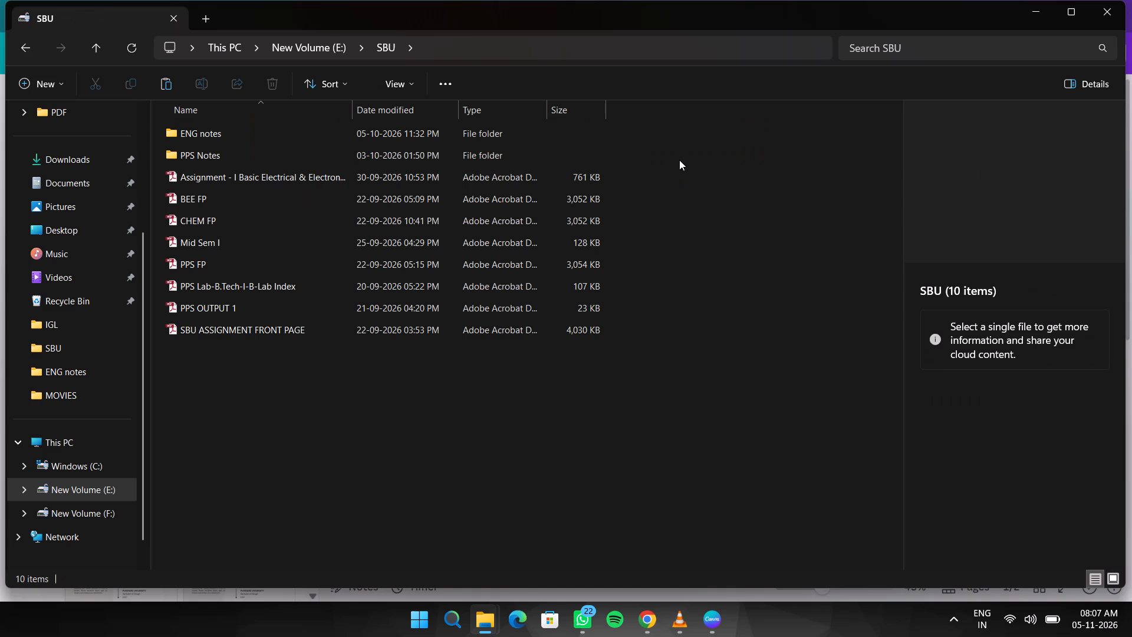
pyautogui.hotkey('ctrl', 'v')
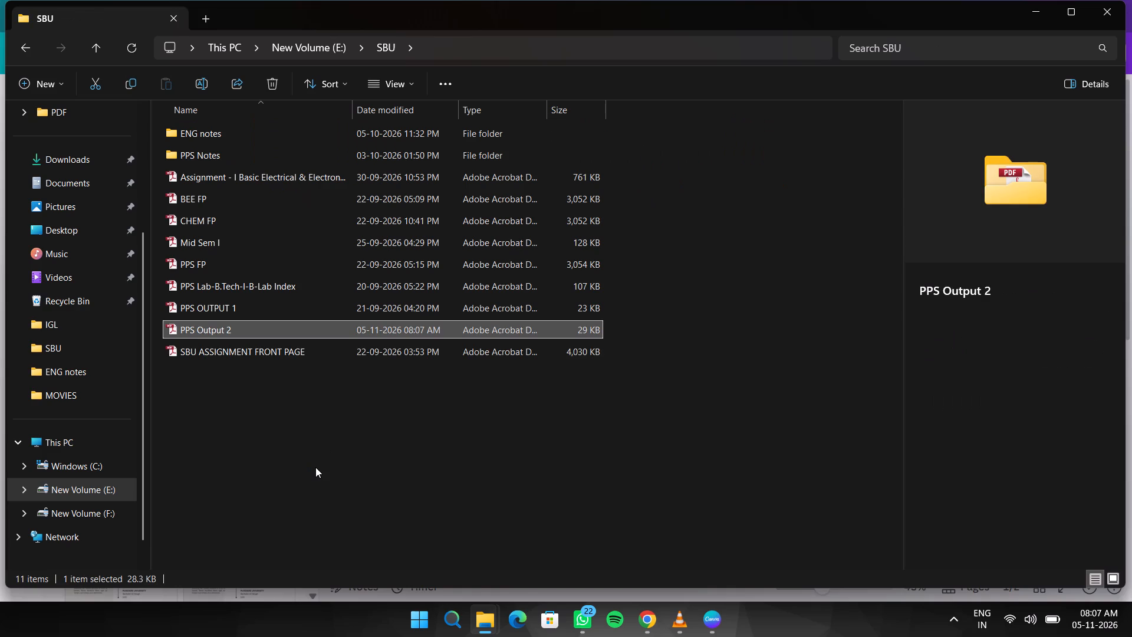
# Open PPS Output 2 in Adobe Reader, review the layout of both pages zoomed out to 66.7%, and close it.
pyautogui.doubleClick(268, 327)
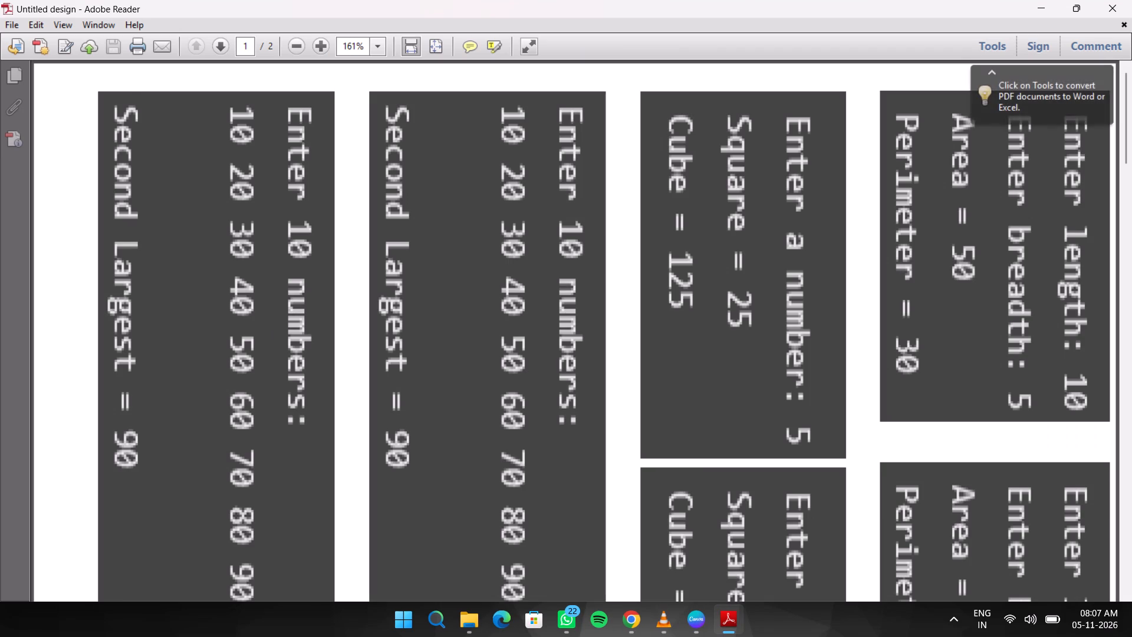
pyautogui.keyDown('ctrl'); pyautogui.scroll(-7, 464, 351); pyautogui.keyUp('ctrl')
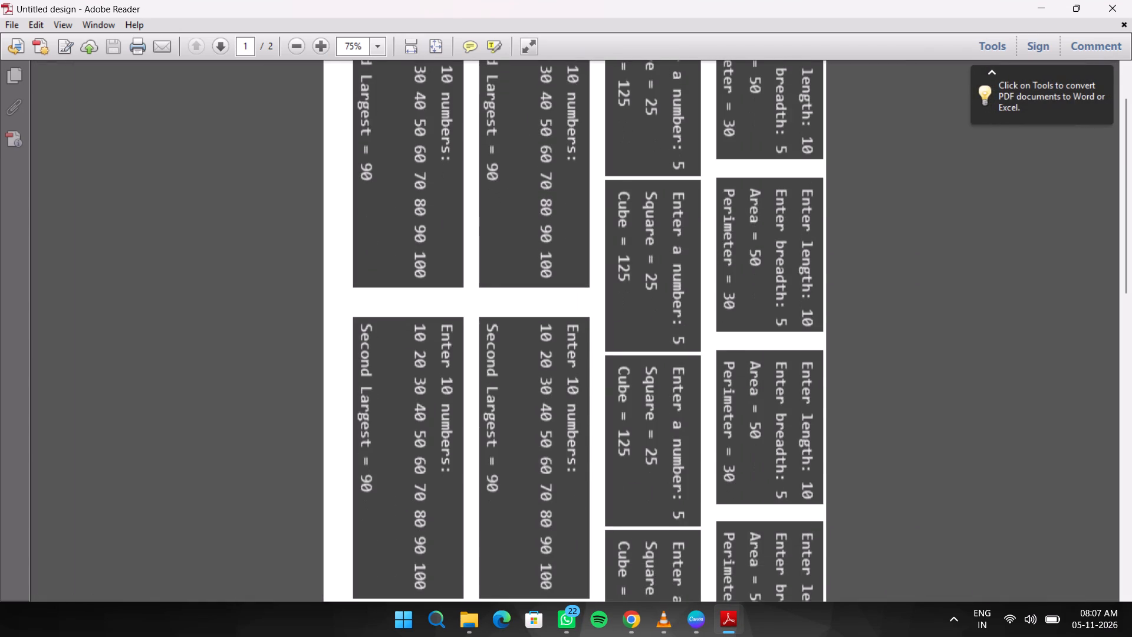
pyautogui.keyDown('ctrl'); pyautogui.scroll(-2, 464, 351); pyautogui.keyUp('ctrl')
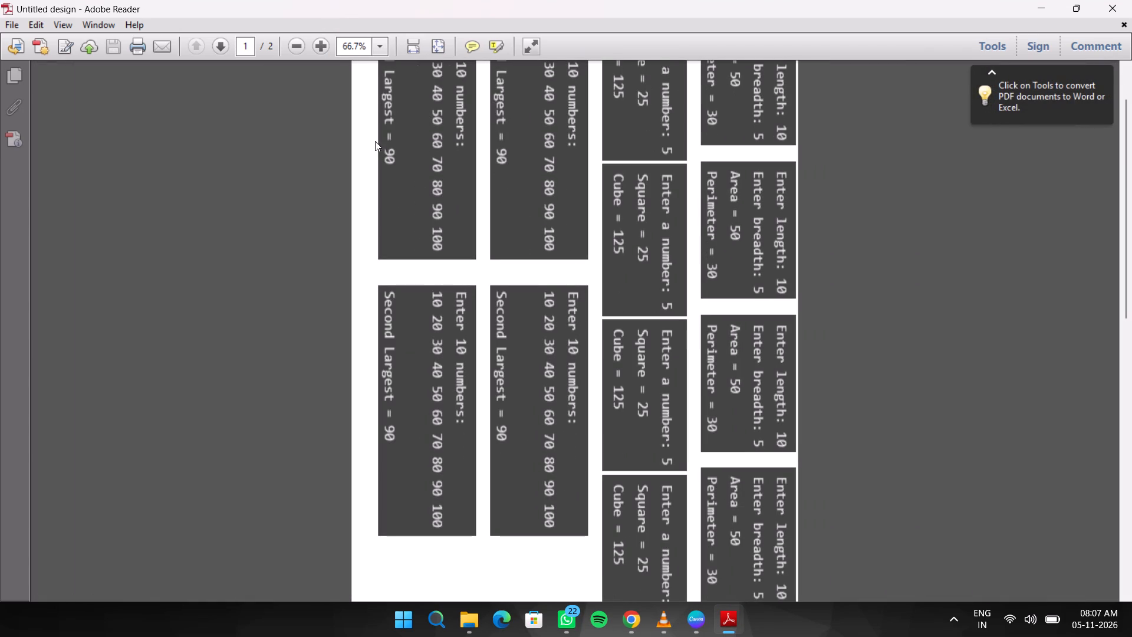
pyautogui.scroll(1, 448, 259)
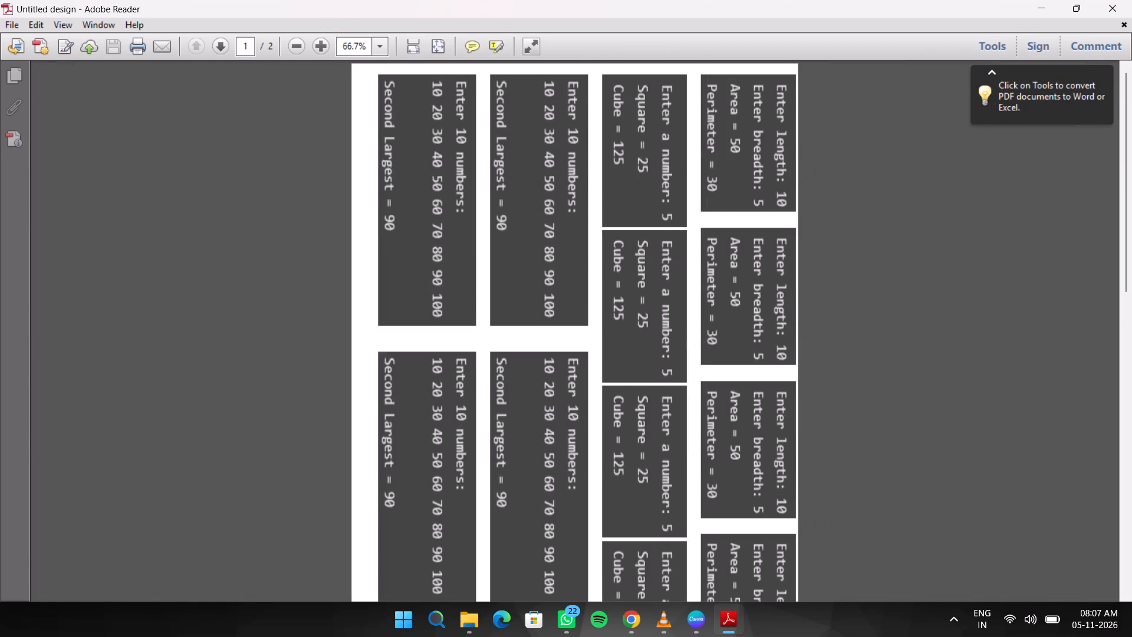
pyautogui.scroll(-5, 510, 317)
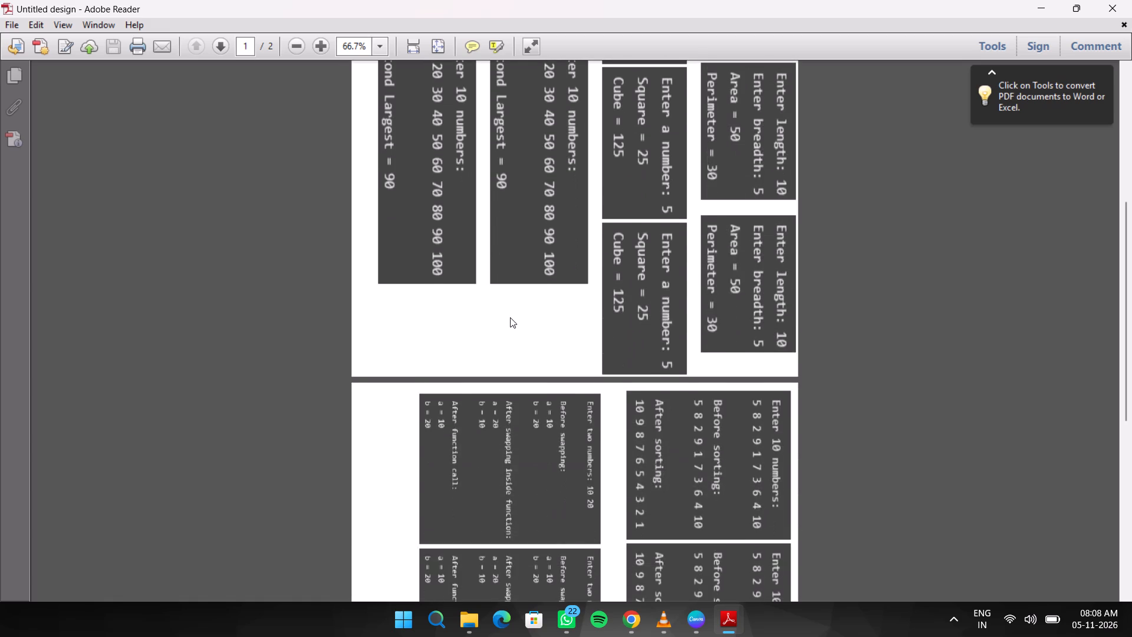
pyautogui.scroll(-6, 510, 317)
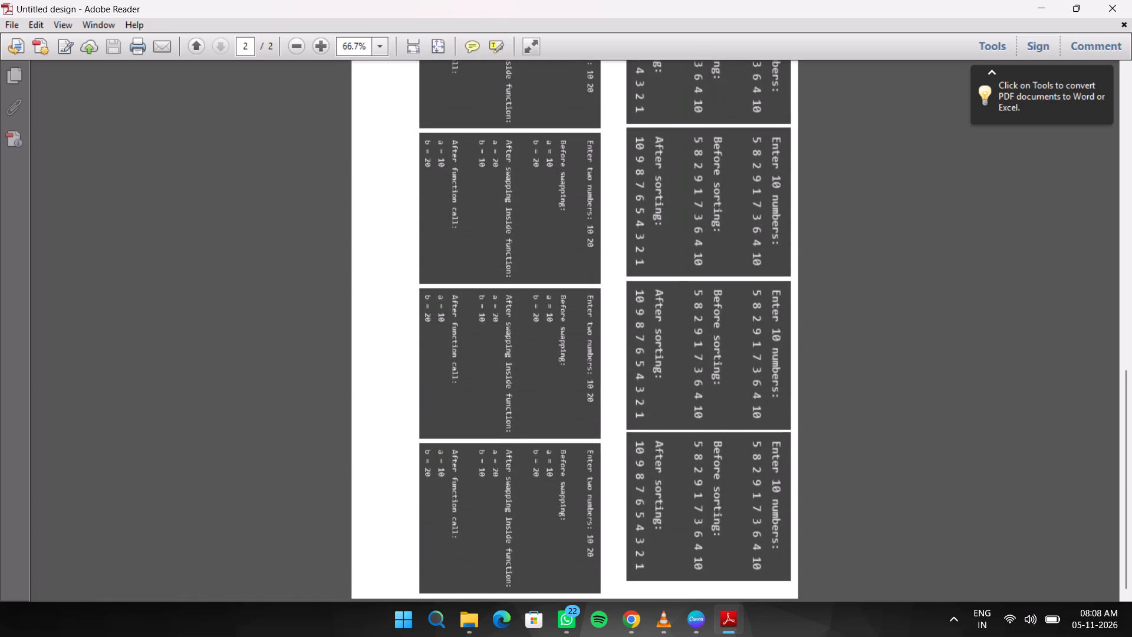
pyautogui.scroll(-1, 510, 317)
pyautogui.scroll(8, 510, 317)
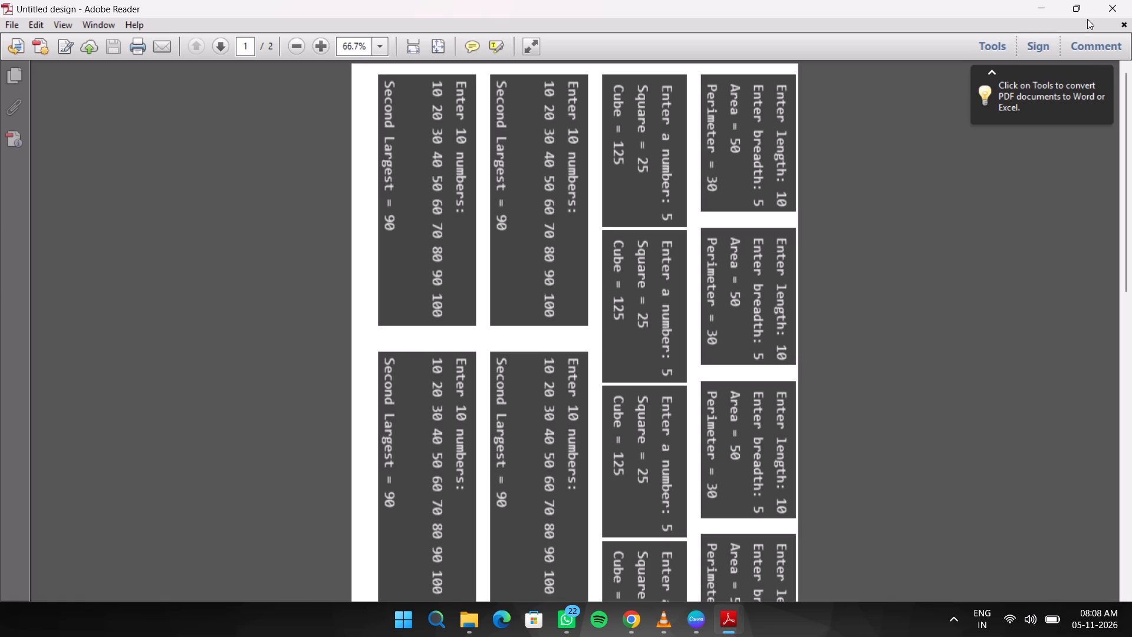
pyautogui.click(1108, 0)
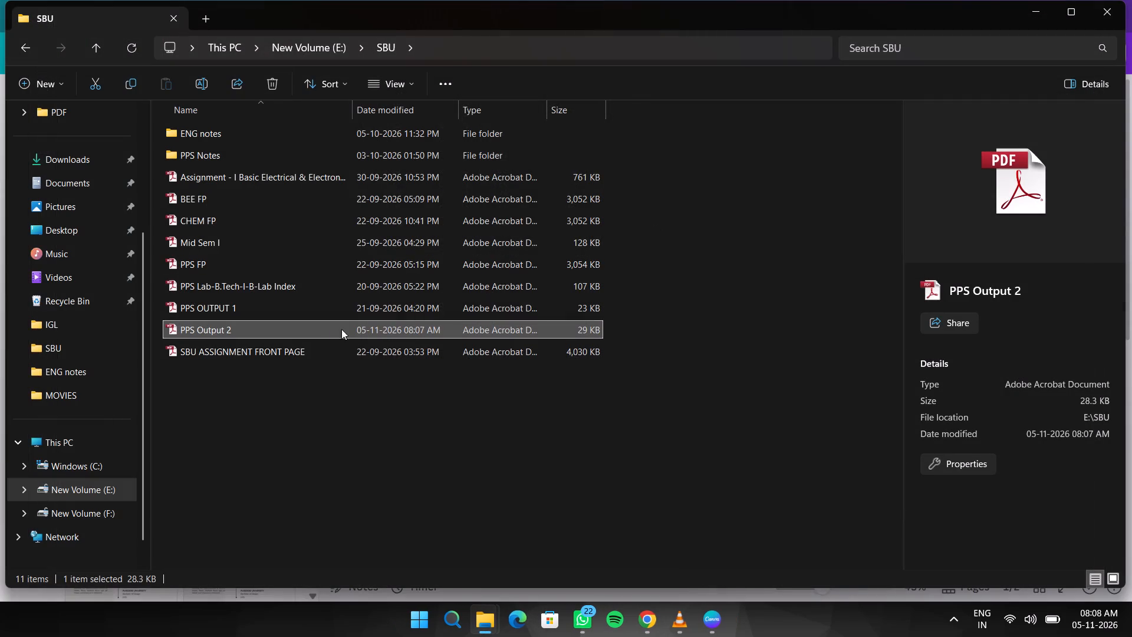
# Copy the PPS Output 2 PDF file in the SBU folder to the clipboard.
pyautogui.click(324, 328)
pyautogui.hotkey('ctrl', 'c')
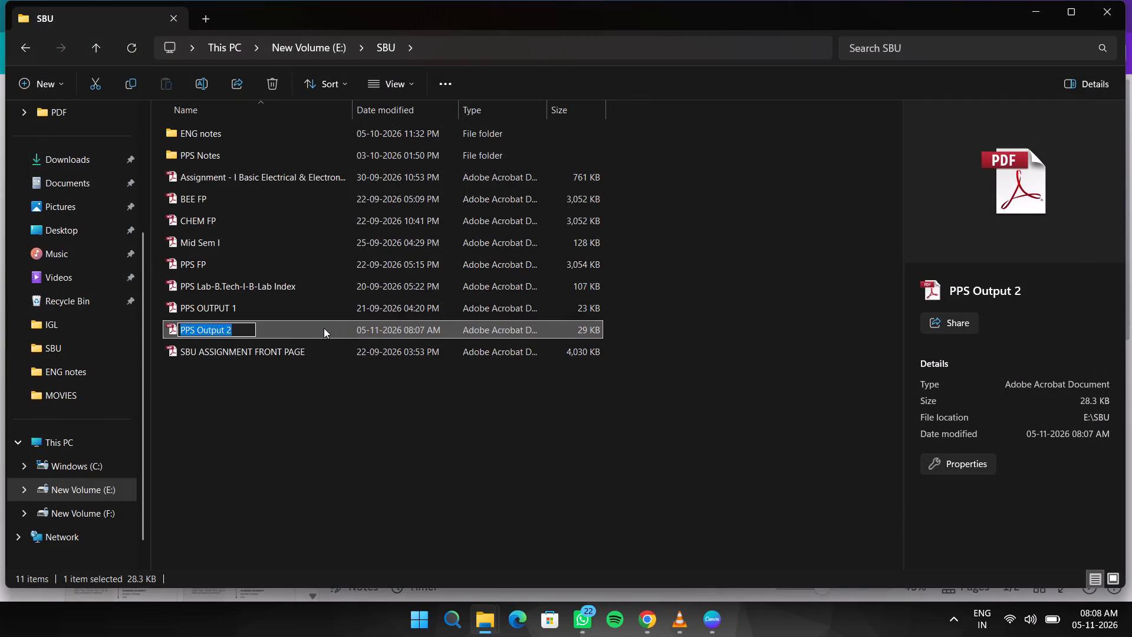
pyautogui.click(341, 418)
pyautogui.click(328, 335)
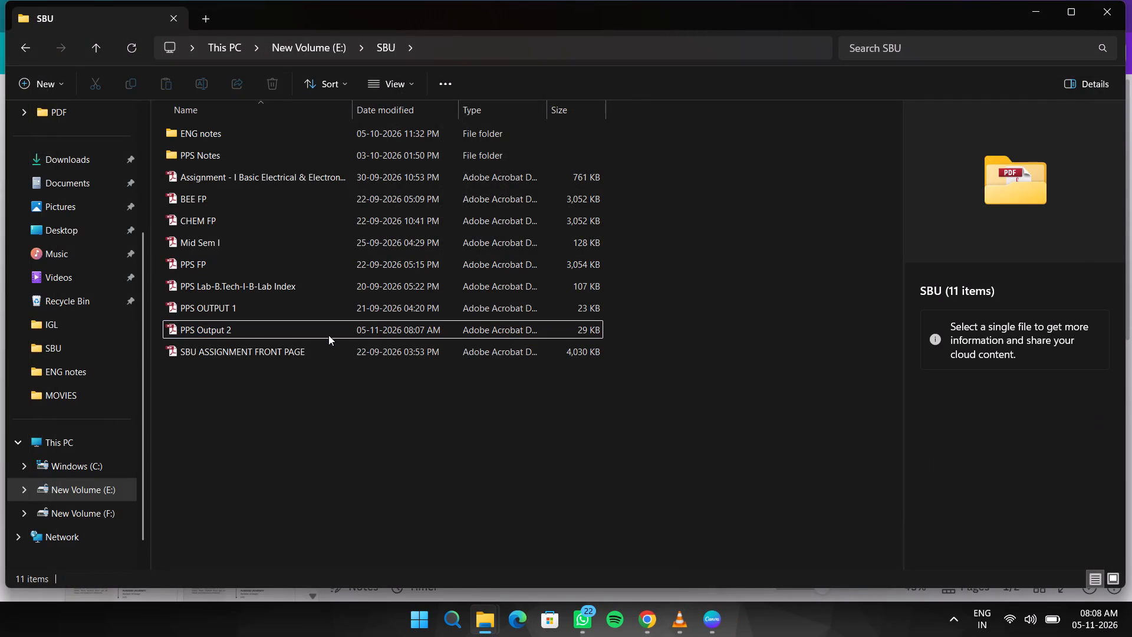
pyautogui.hotkey('ctrl', 'c')
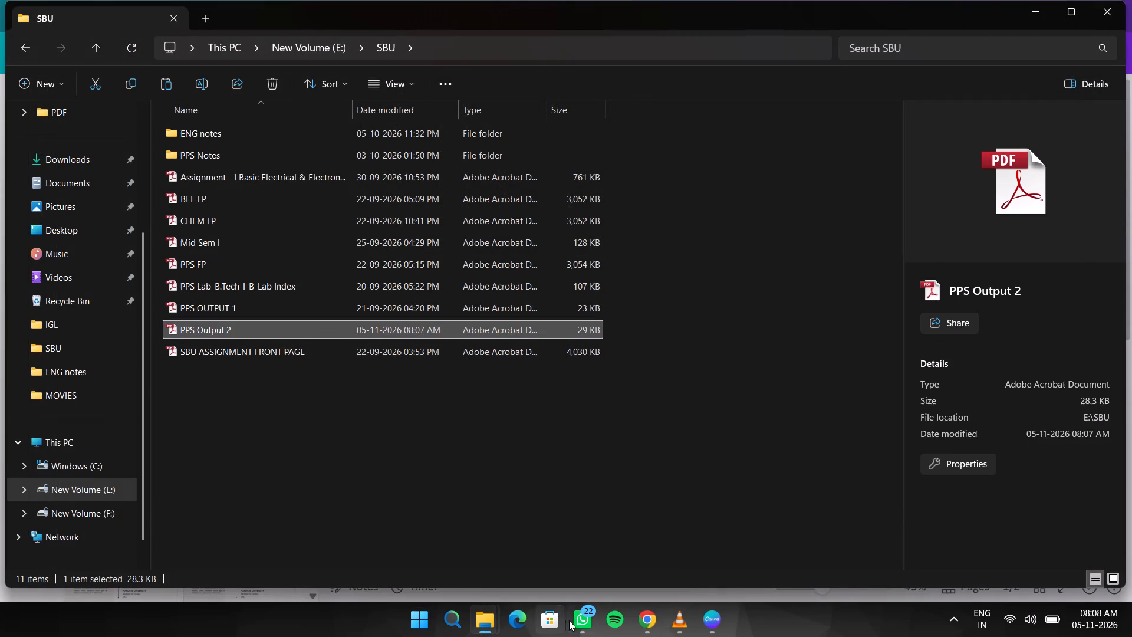